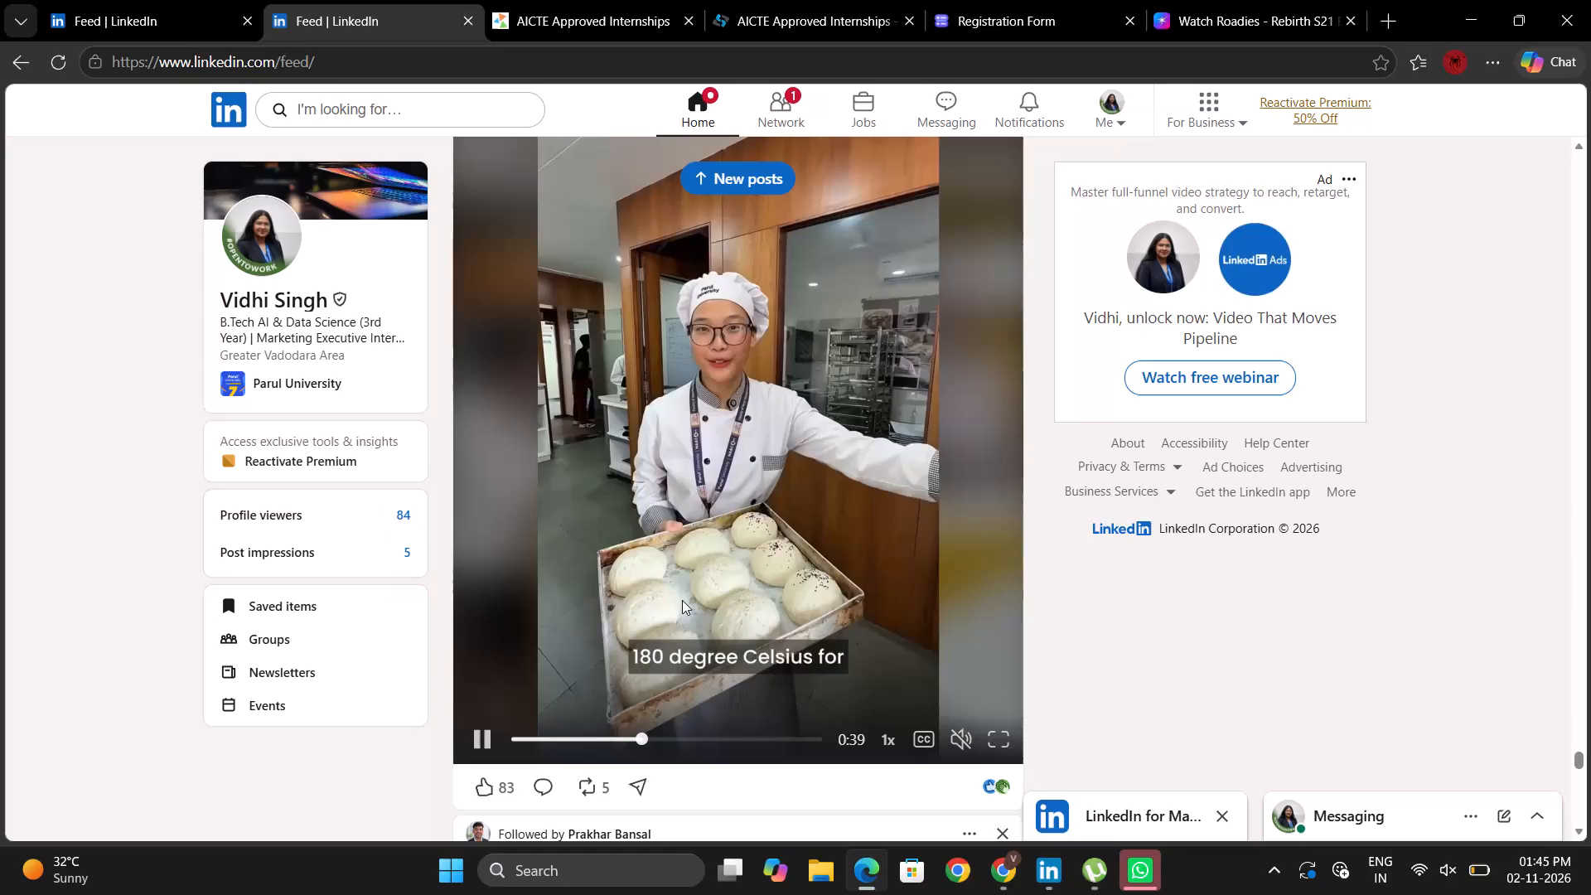
Browse the posts in the LinkedIn home feed, such as hiring announcements, interview material and event updates.
scroll(682, 600, down, 4)
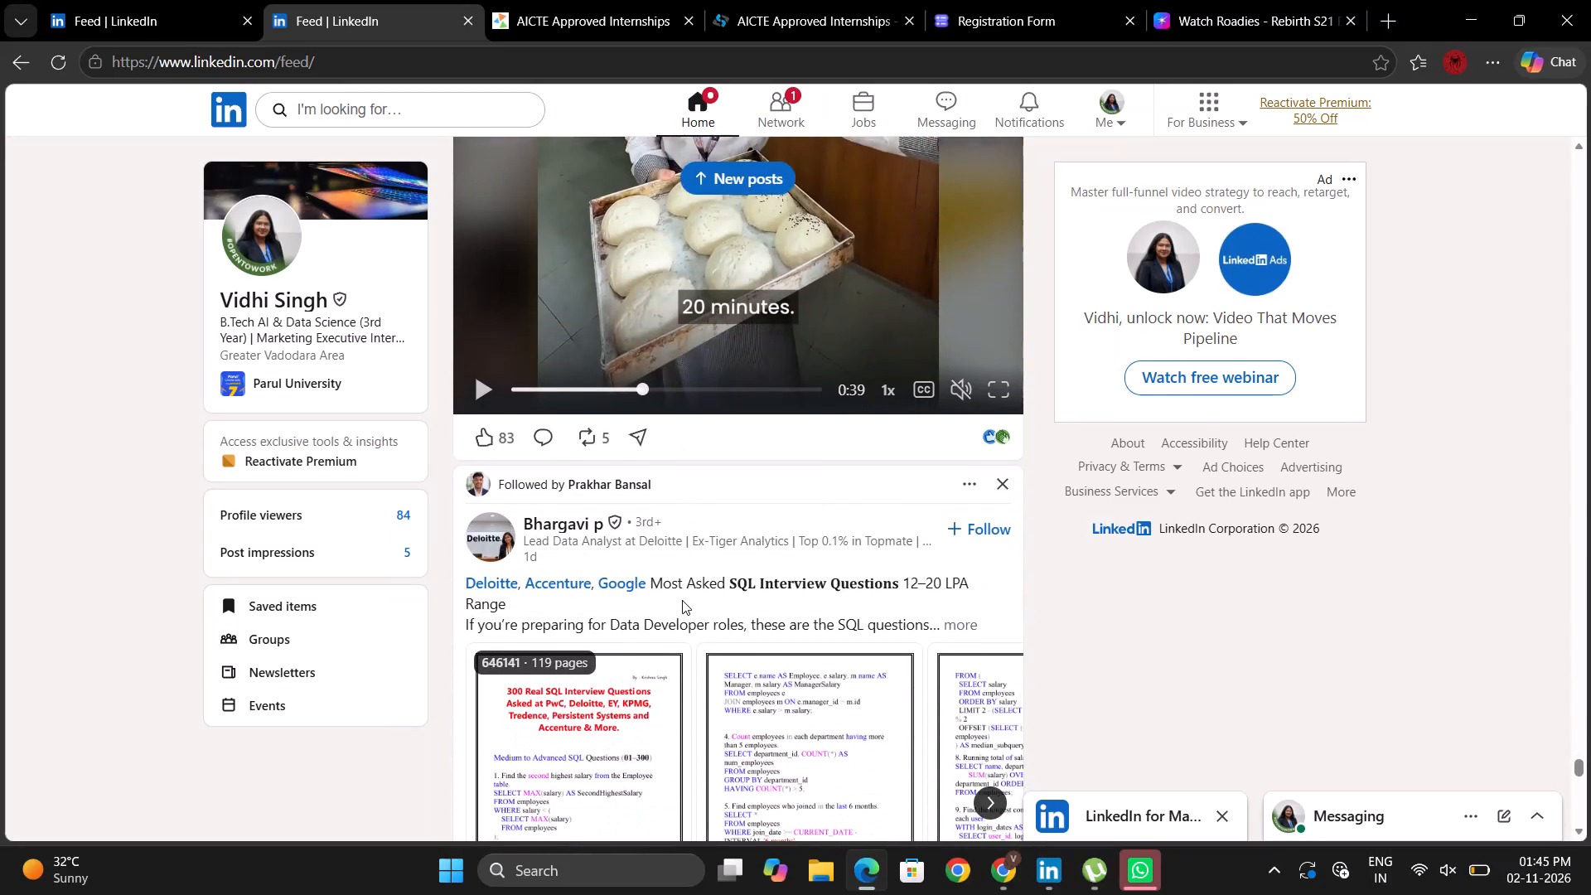
scroll(682, 600, down, 3)
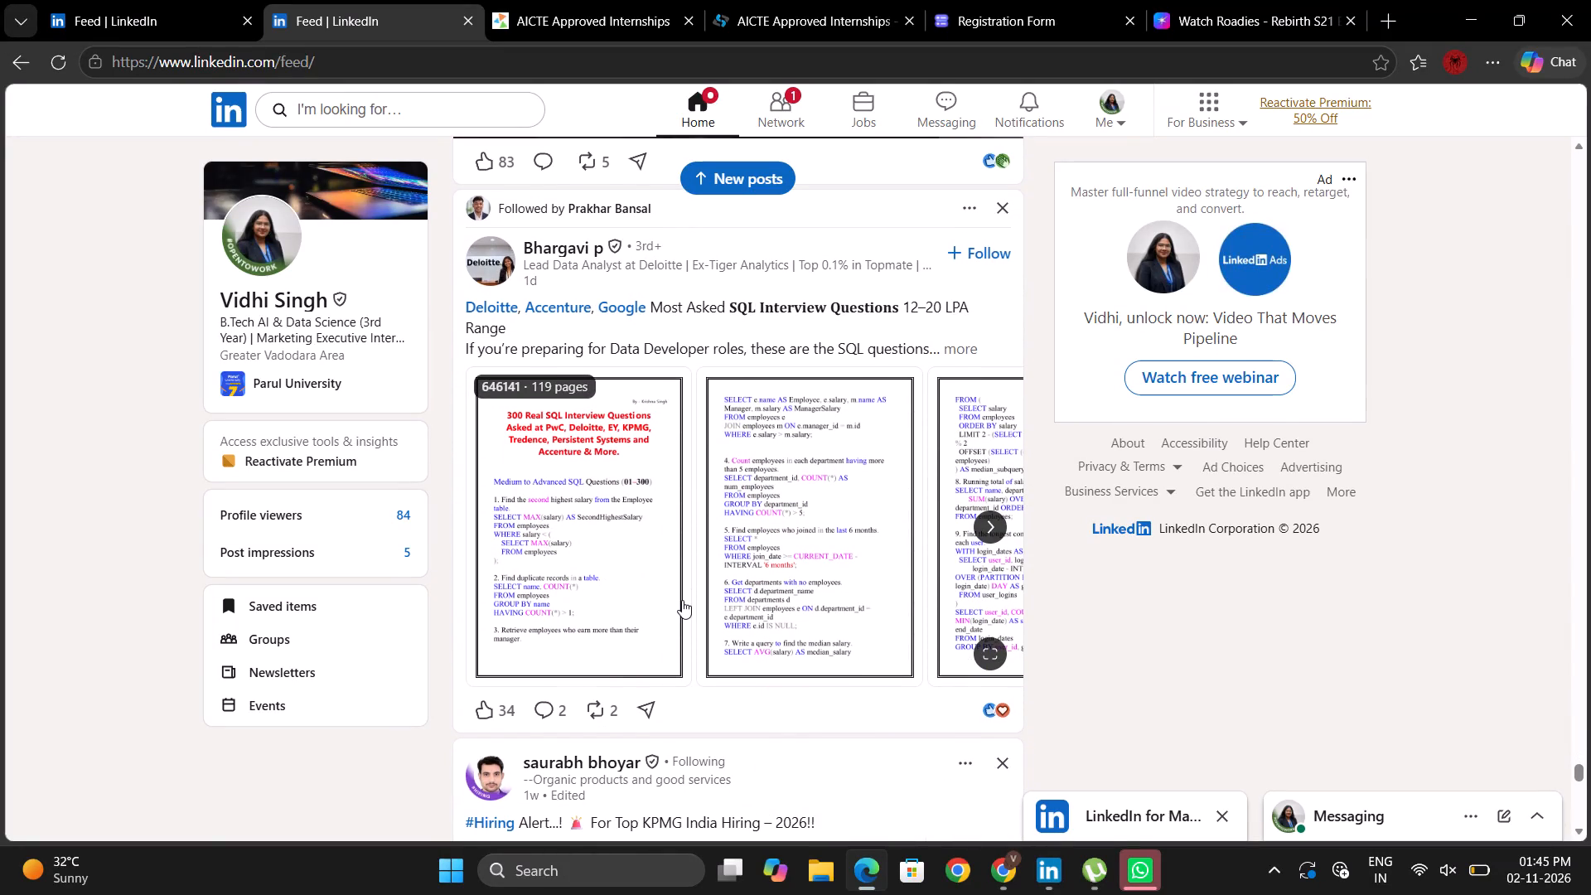
scroll(682, 600, down, 8)
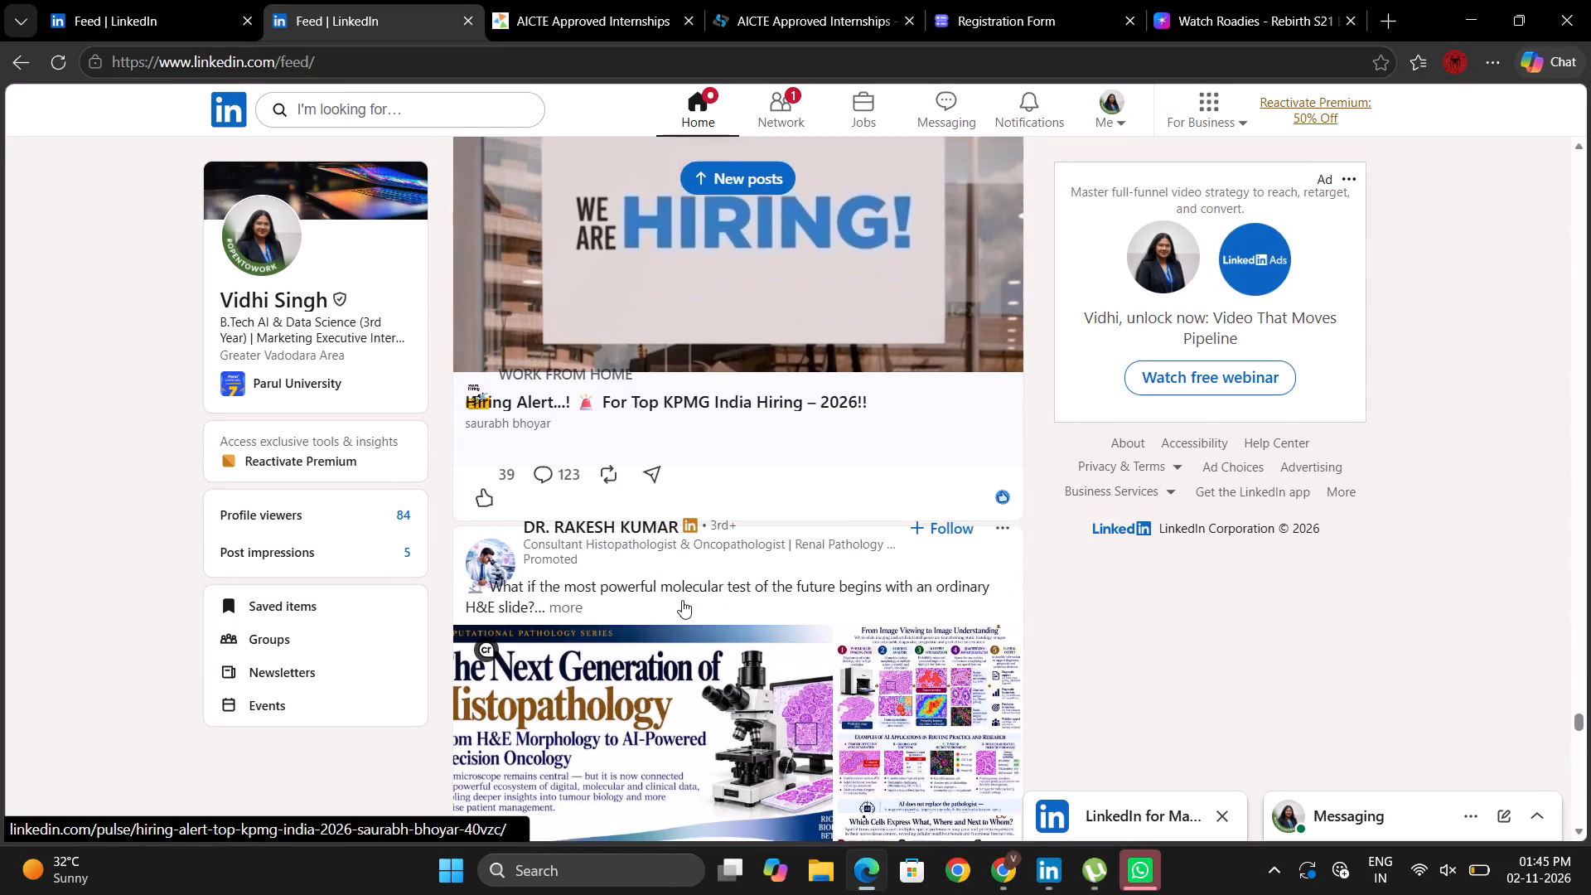
scroll(682, 600, down, 5)
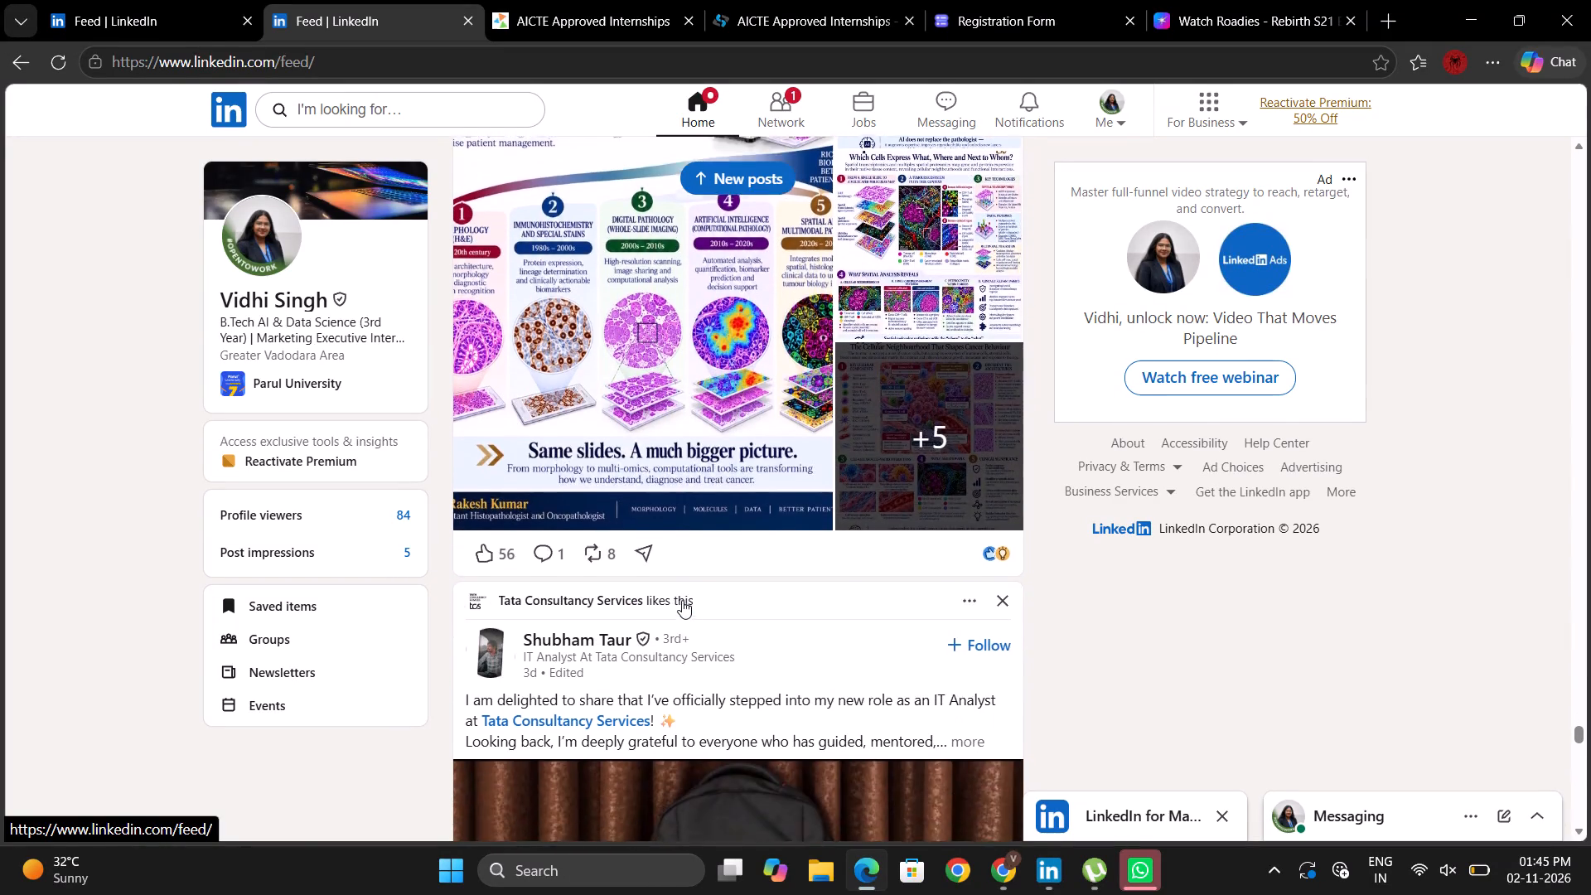
scroll(682, 600, down, 1)
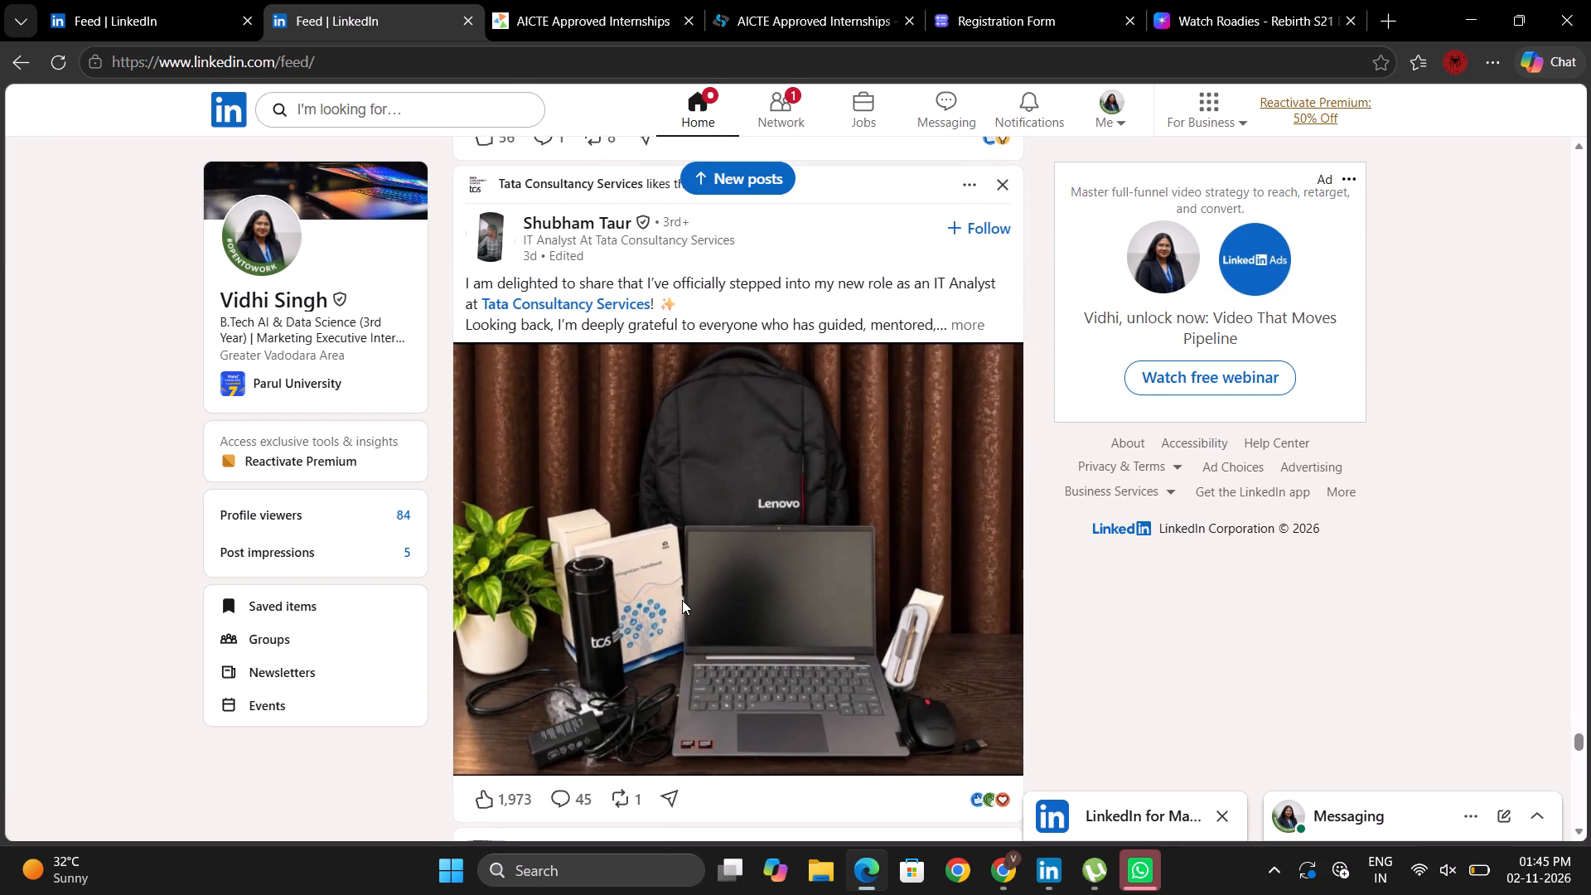
scroll(682, 600, down, 1)
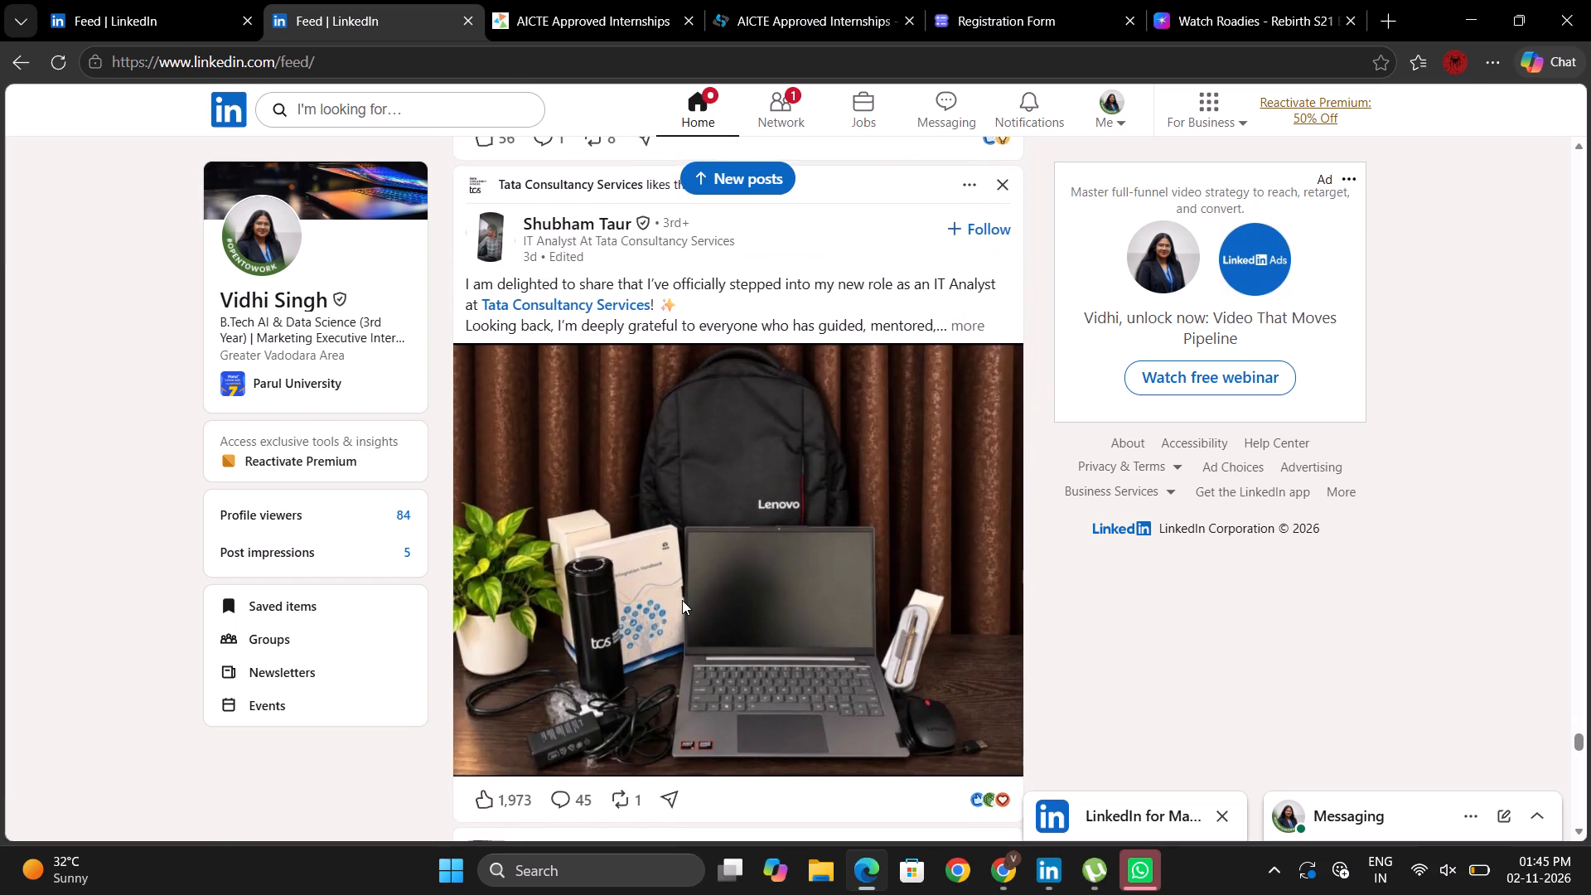
scroll(682, 600, down, 2)
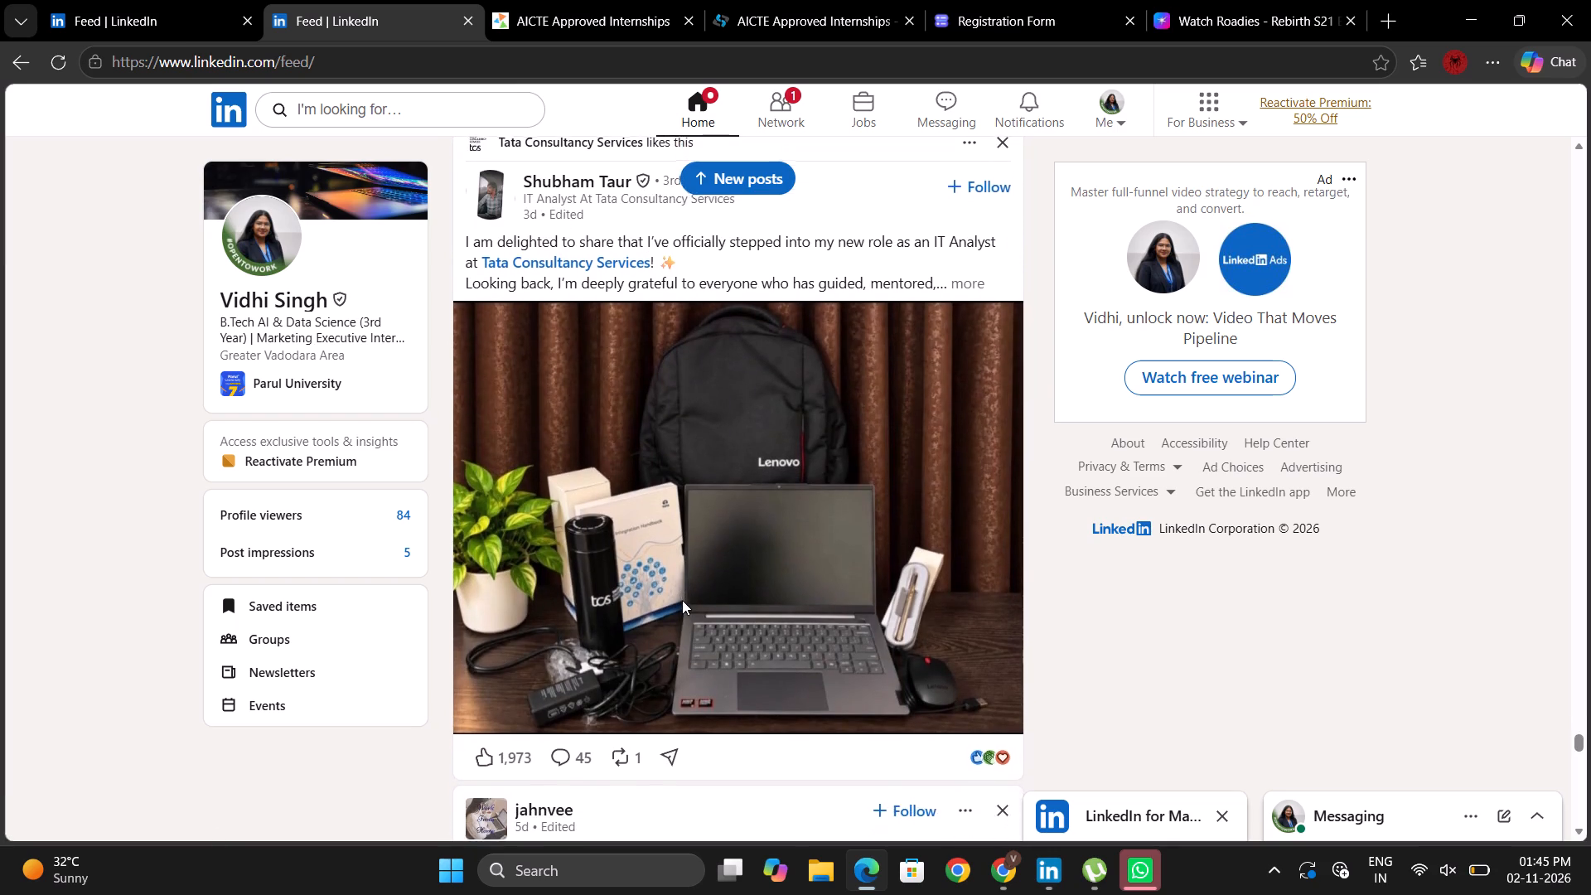
scroll(682, 600, down, 4)
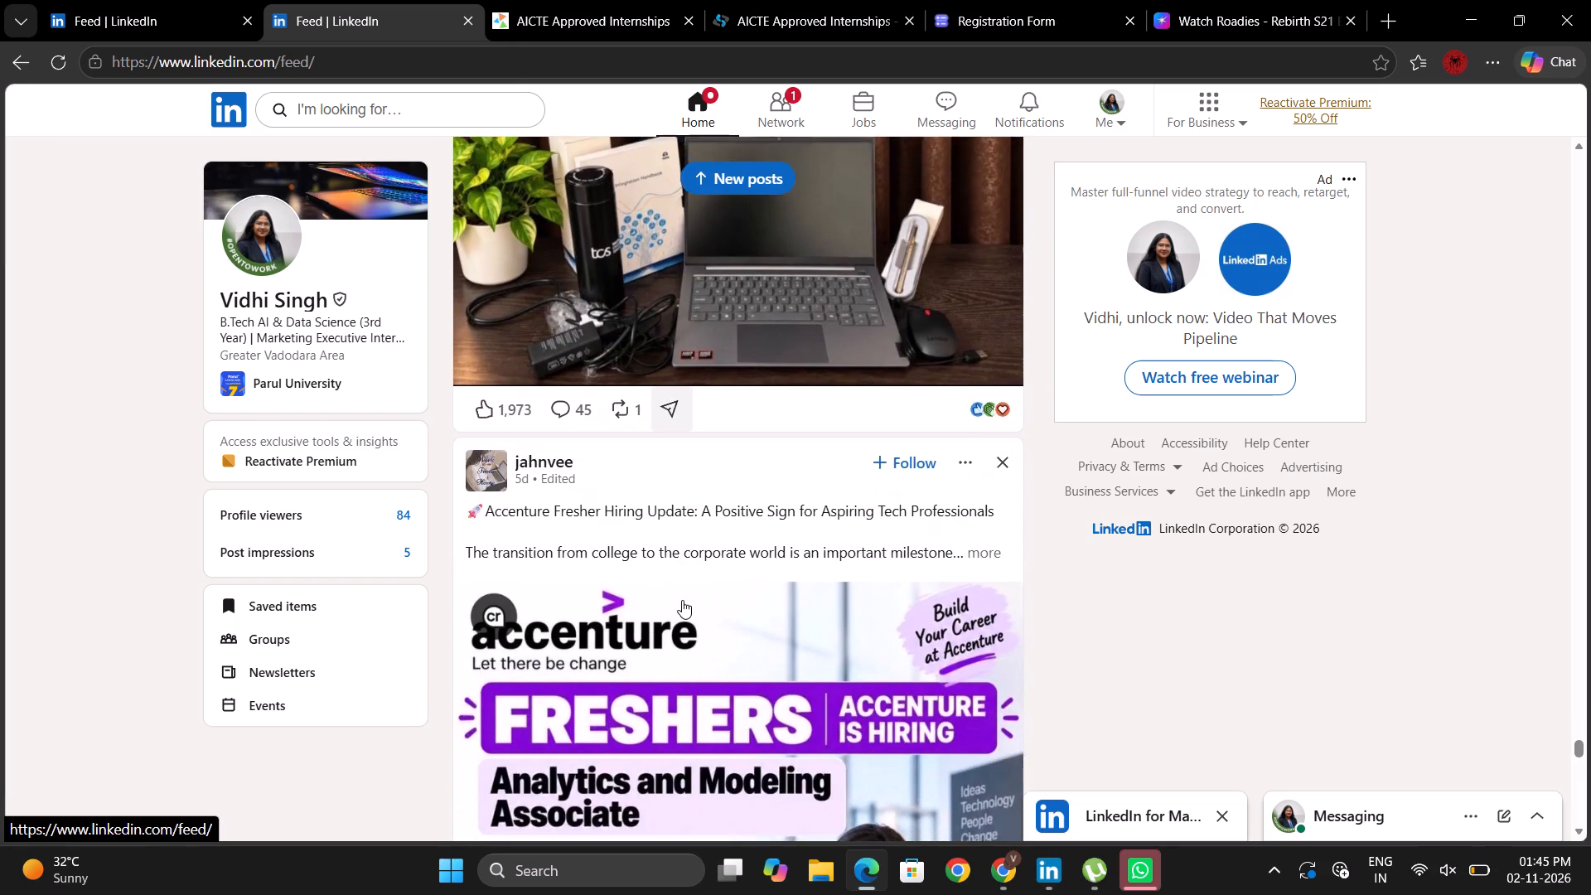
scroll(682, 600, down, 7)
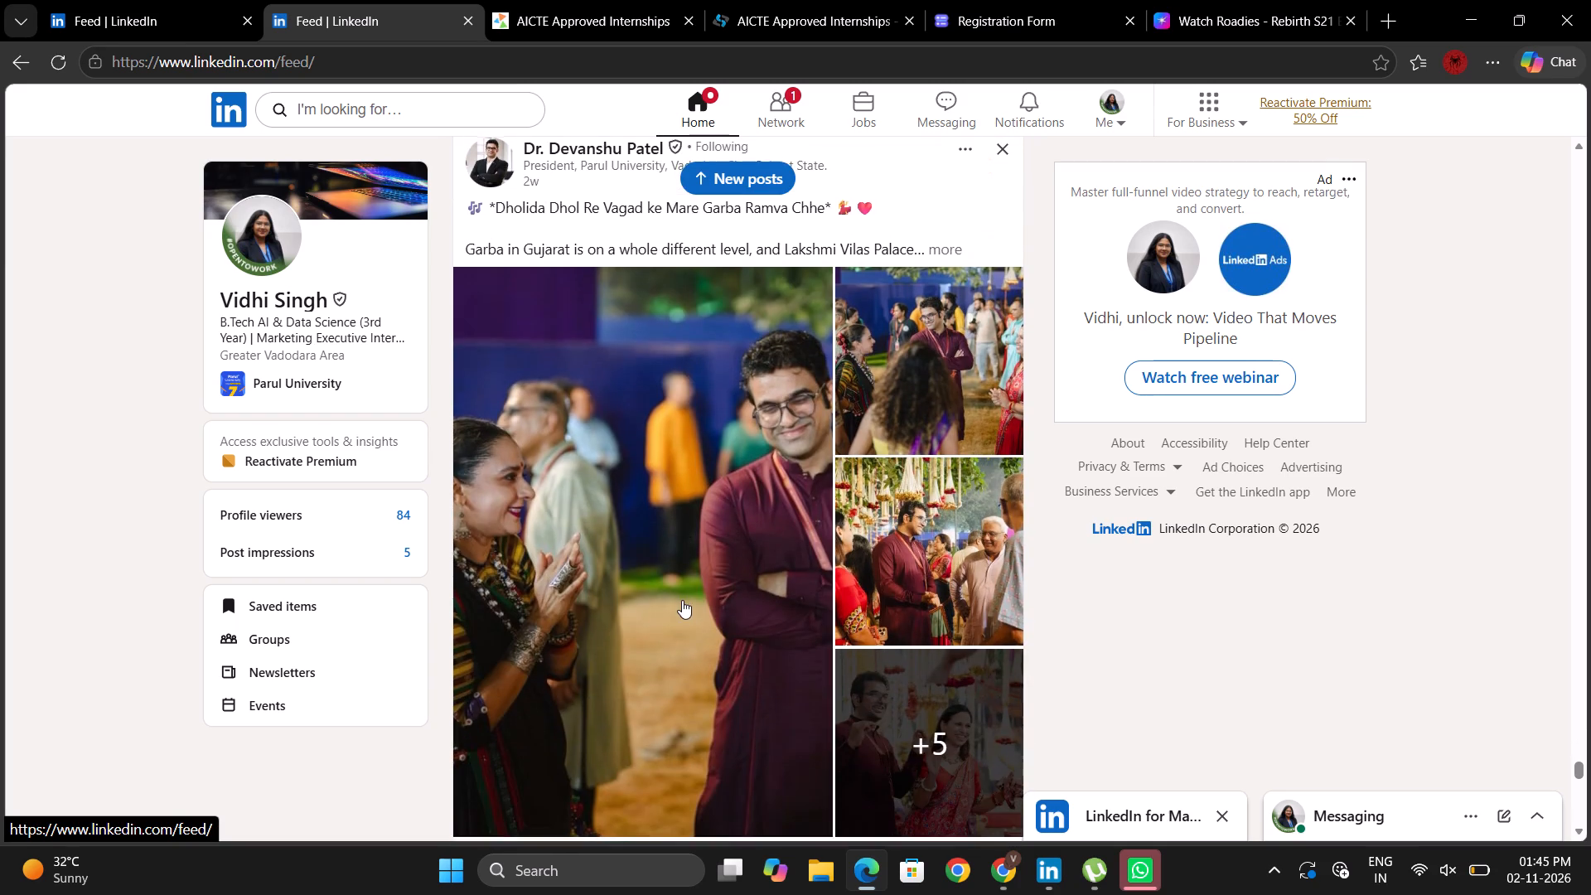
scroll(682, 600, down, 1)
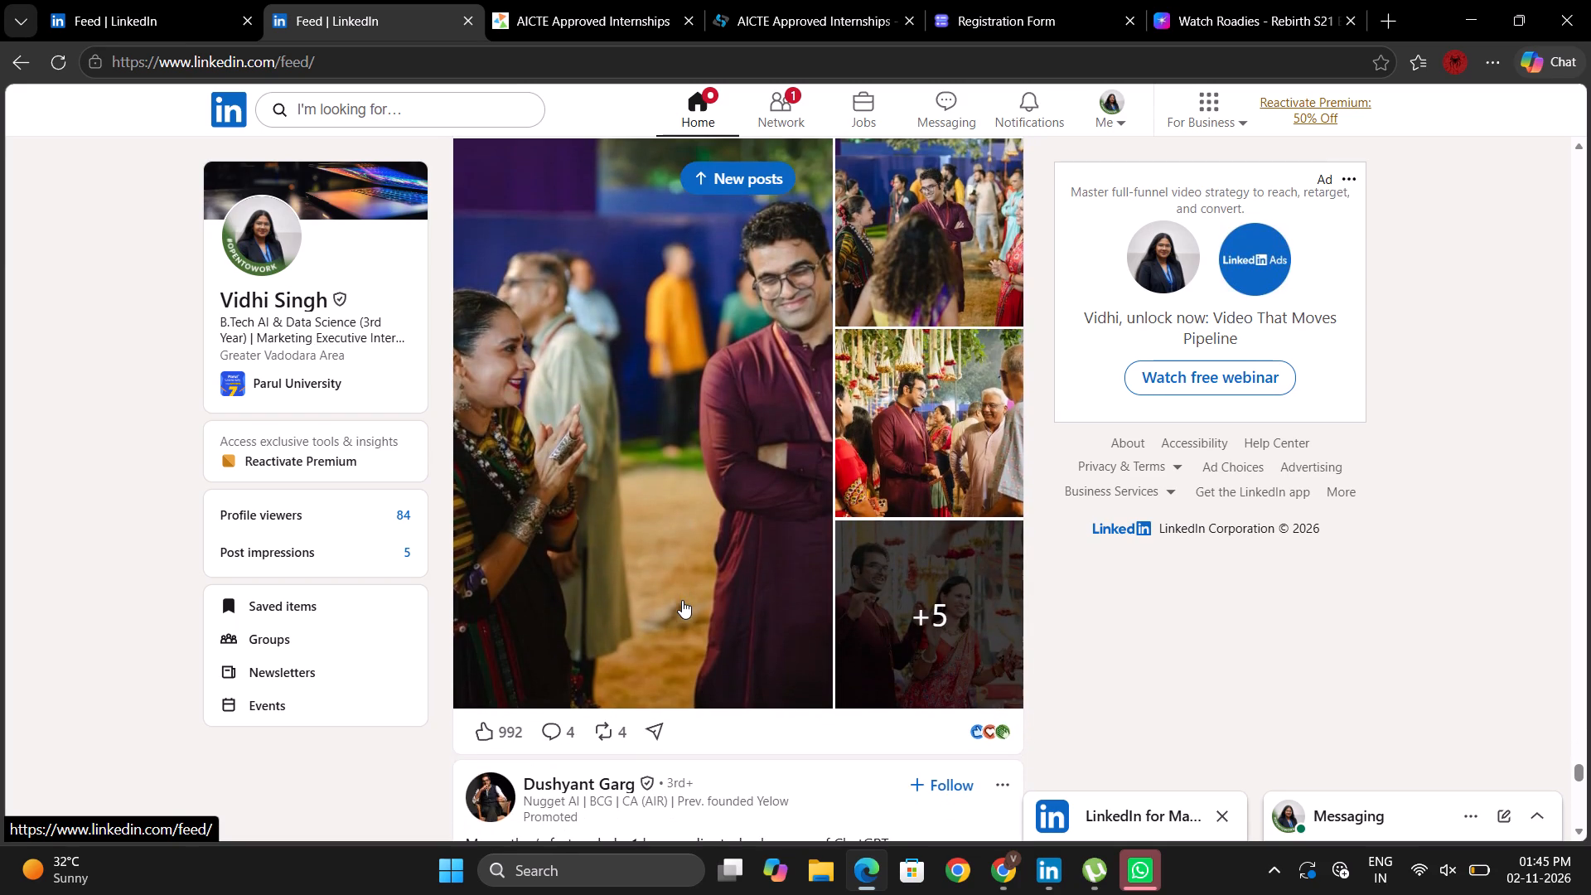
scroll(682, 600, down, 5)
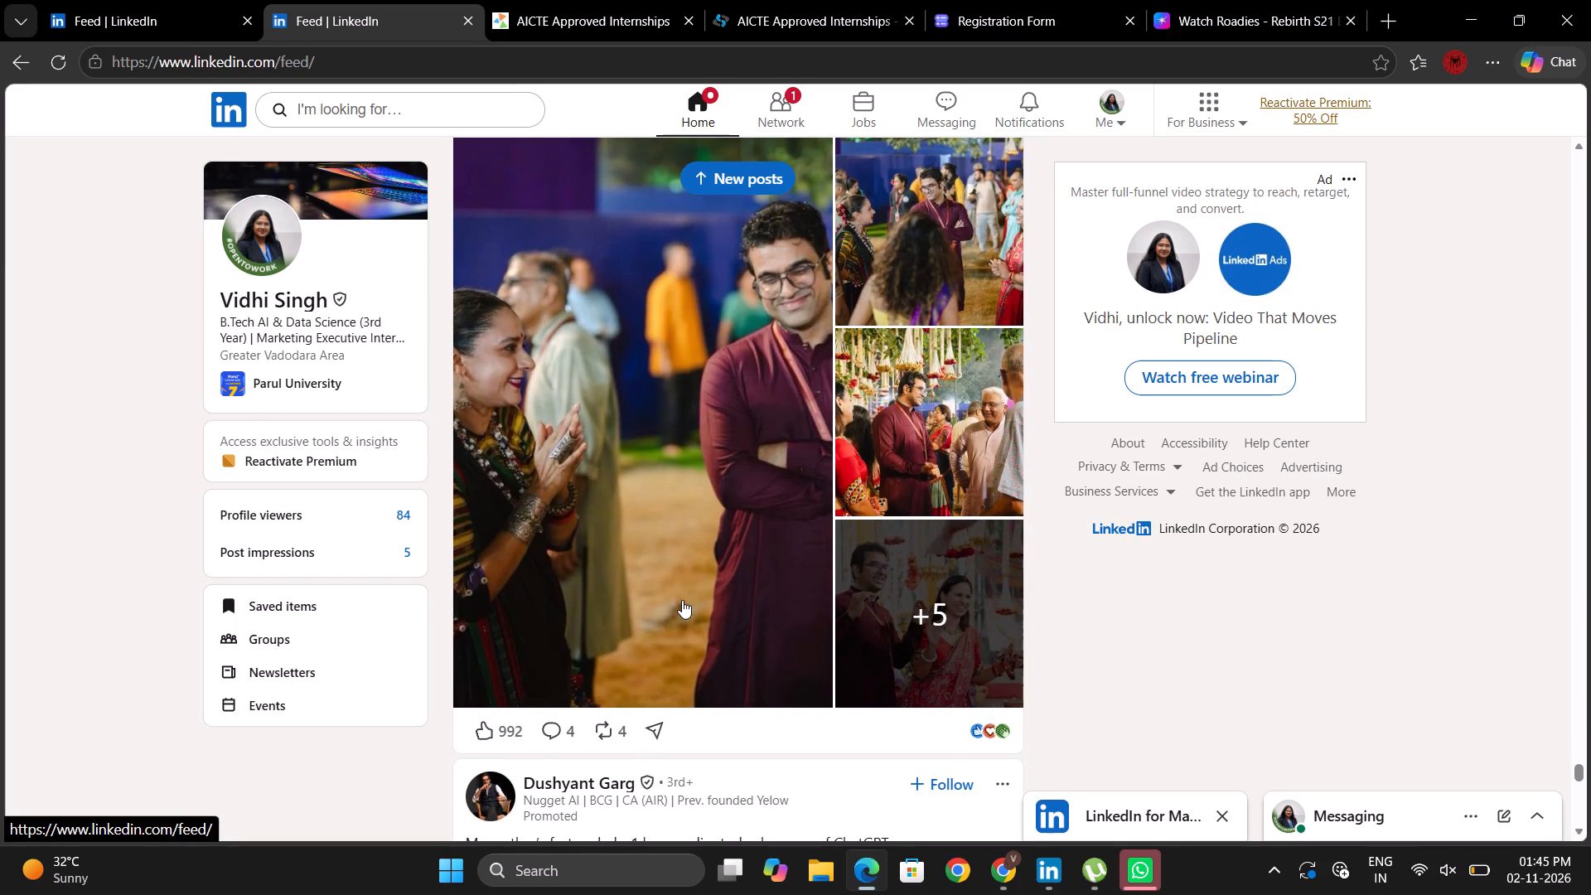
scroll(682, 600, down, 2)
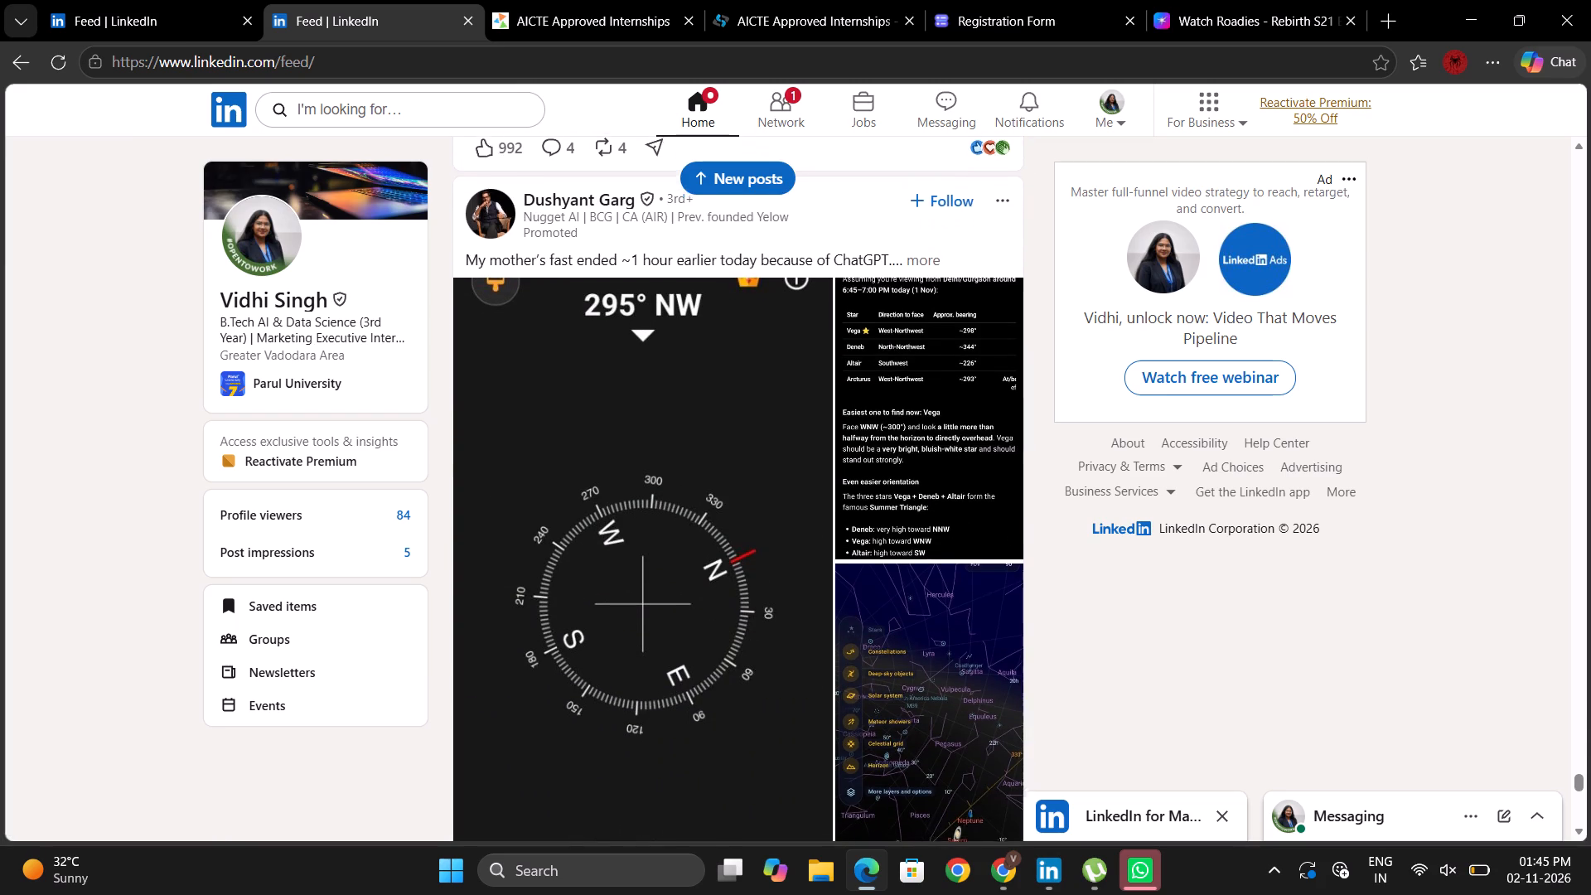
scroll(682, 600, down, 3)
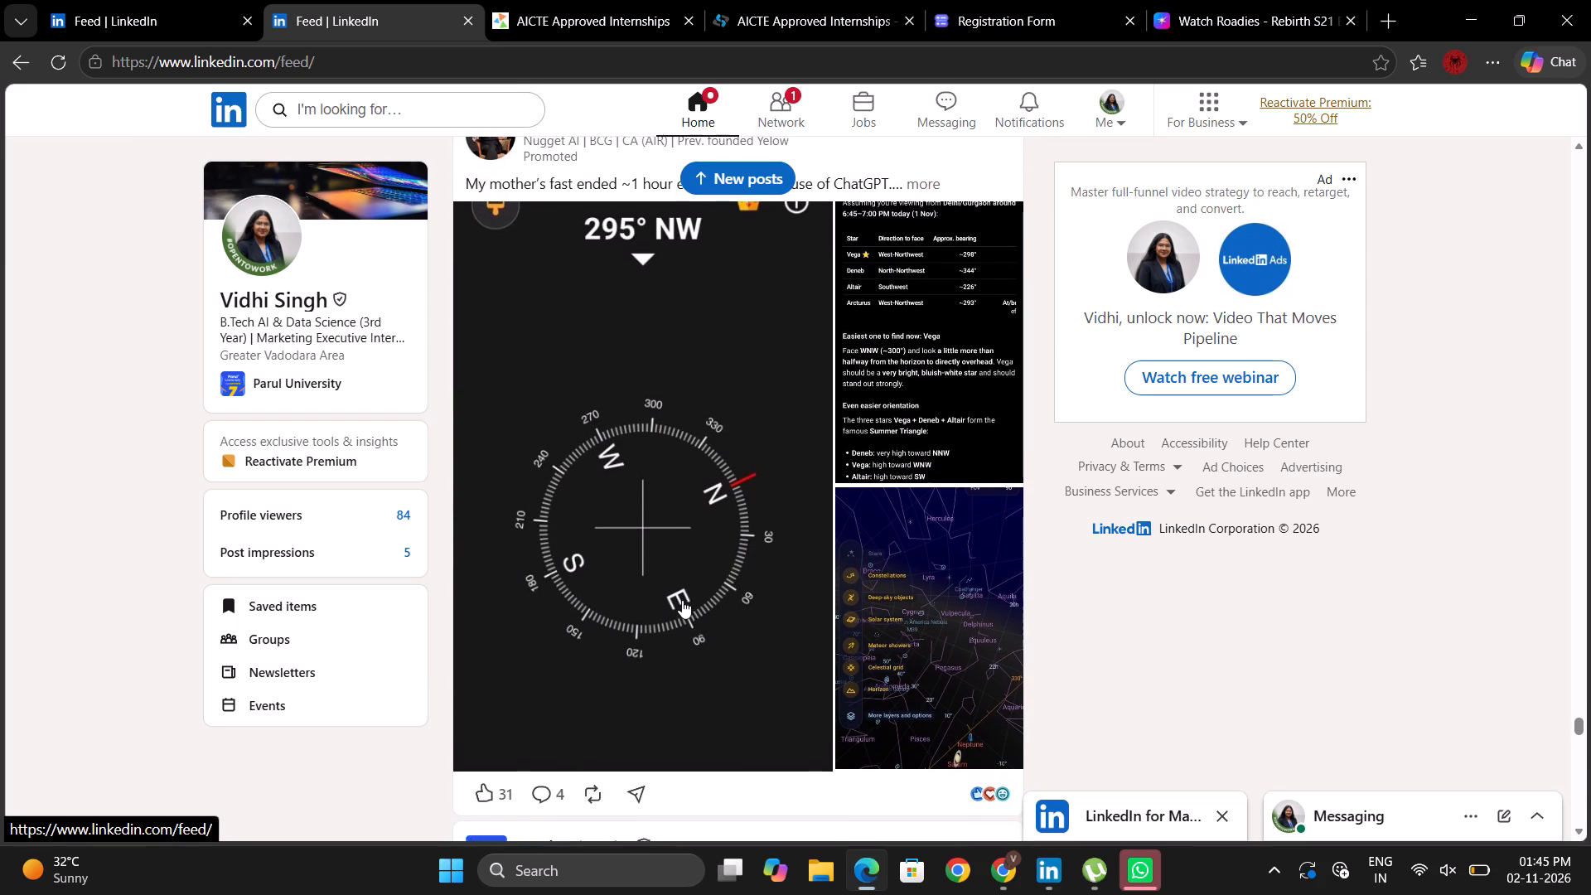
scroll(682, 600, down, 1)
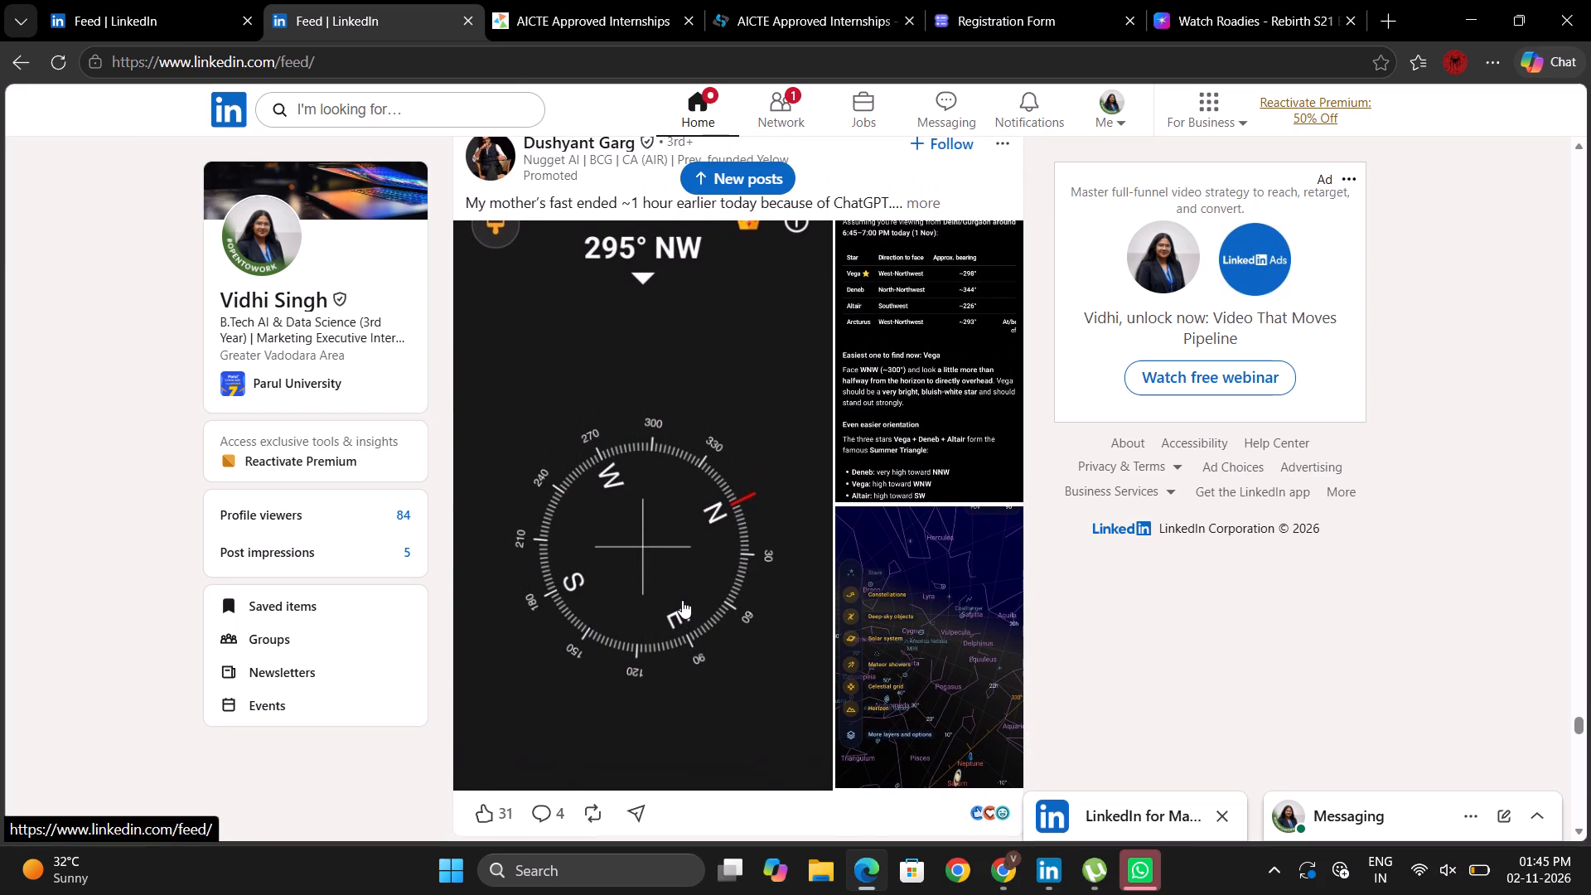
scroll(682, 600, down, 1)
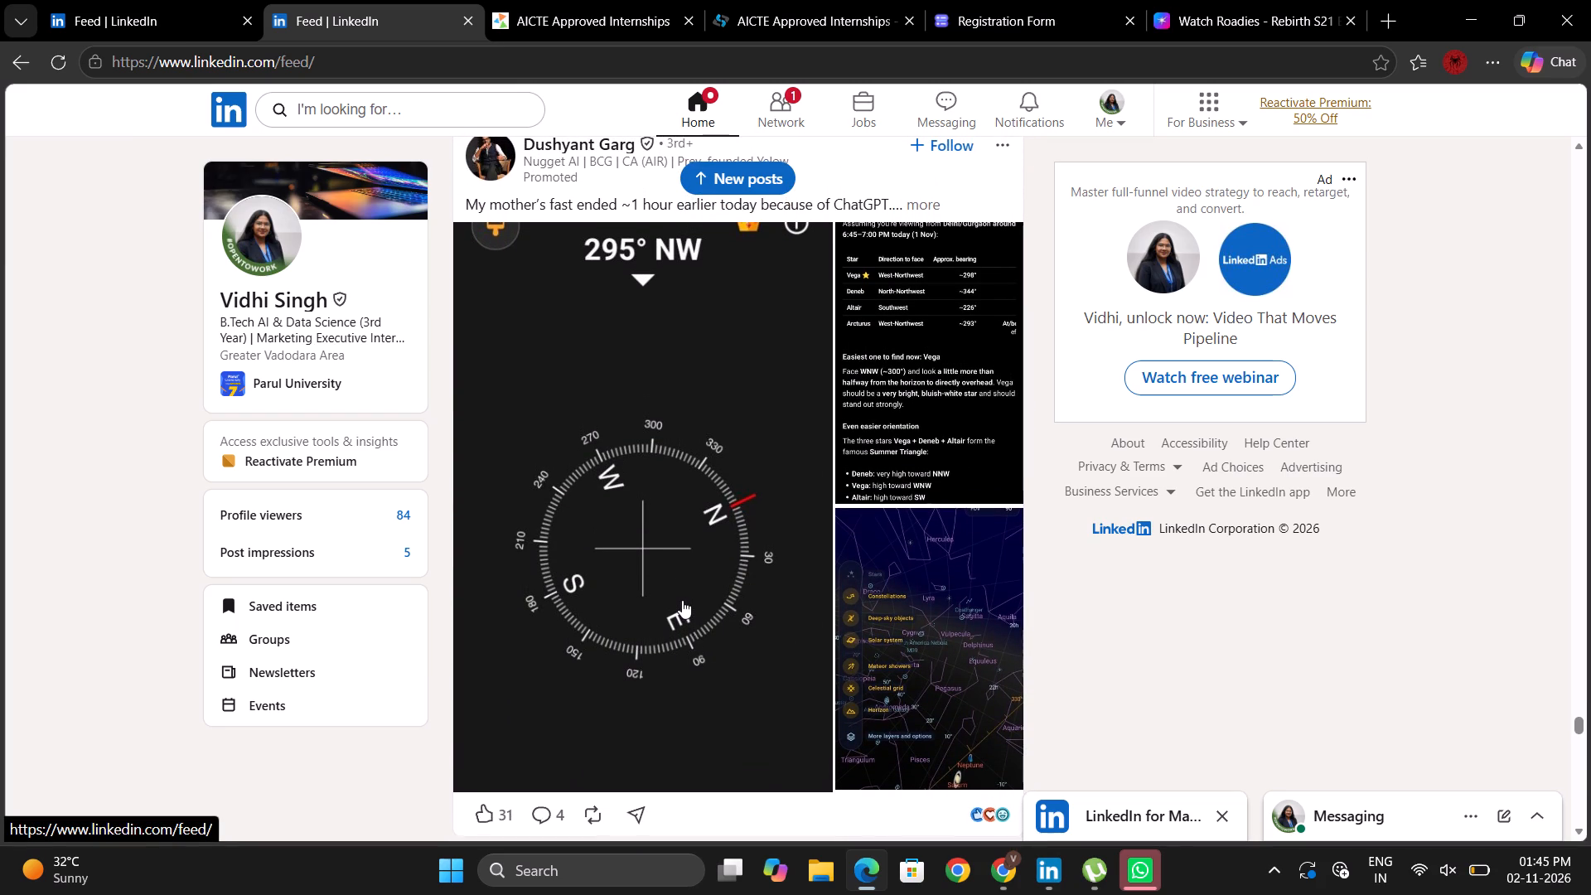
scroll(682, 600, down, 4)
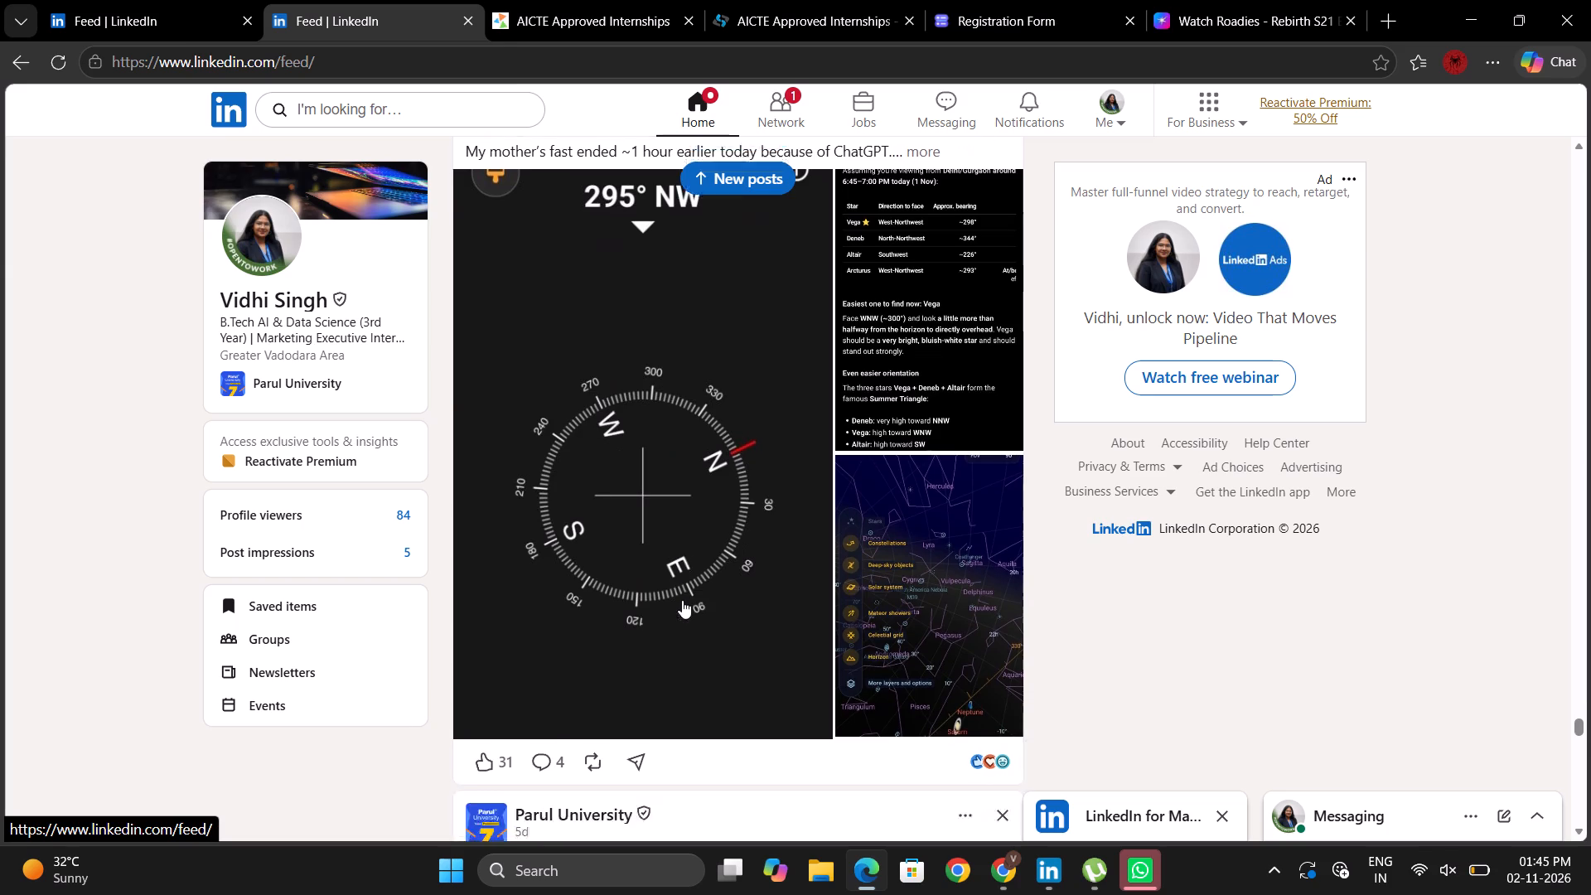
scroll(682, 600, down, 5)
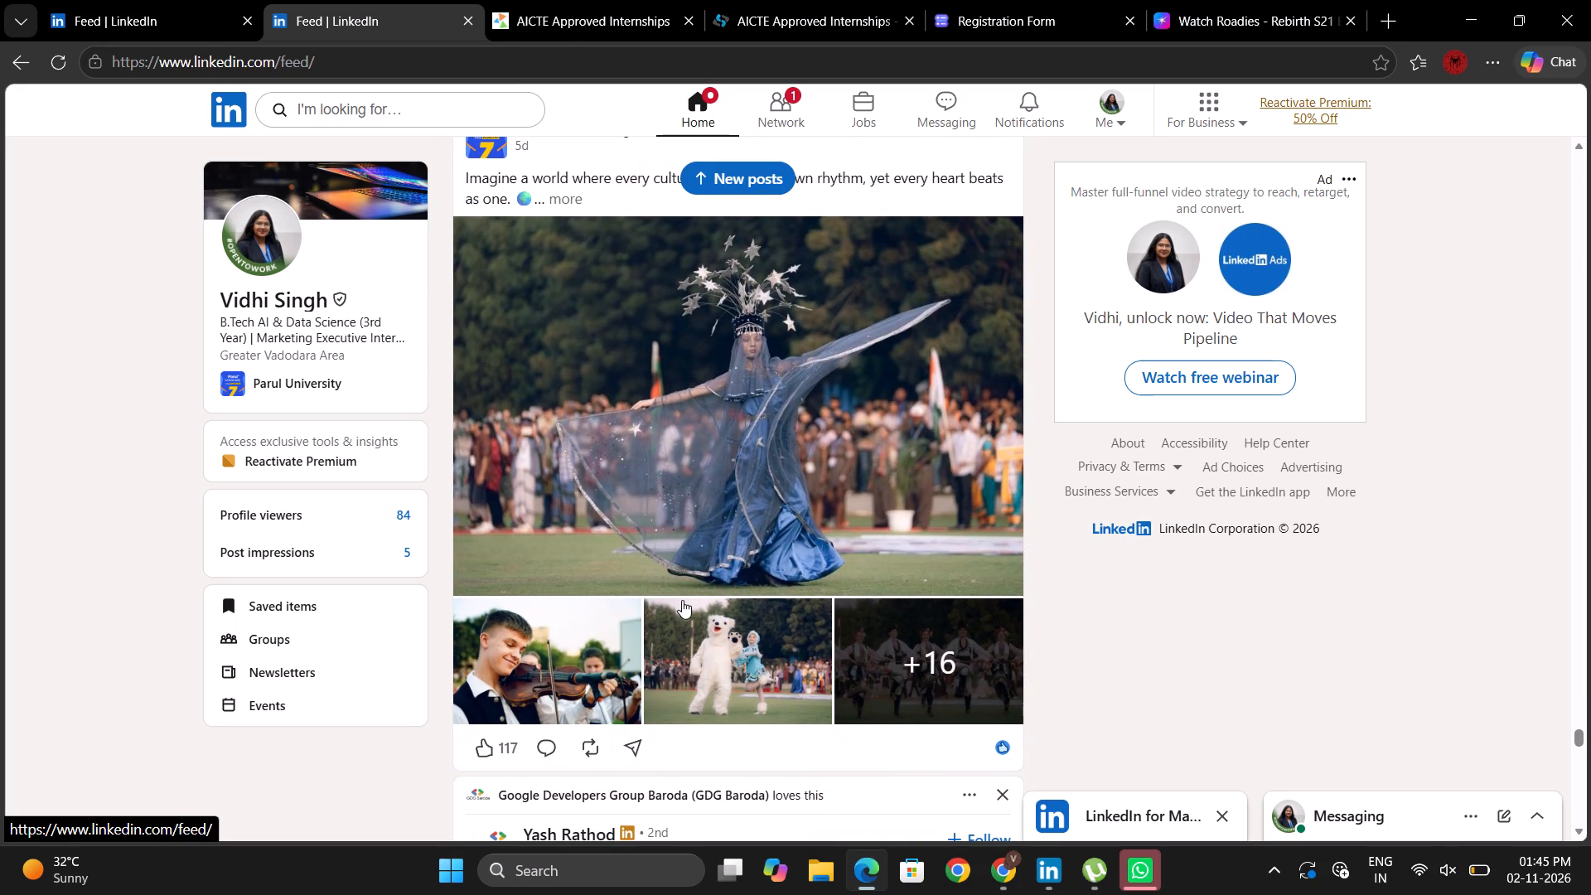
scroll(682, 600, down, 5)
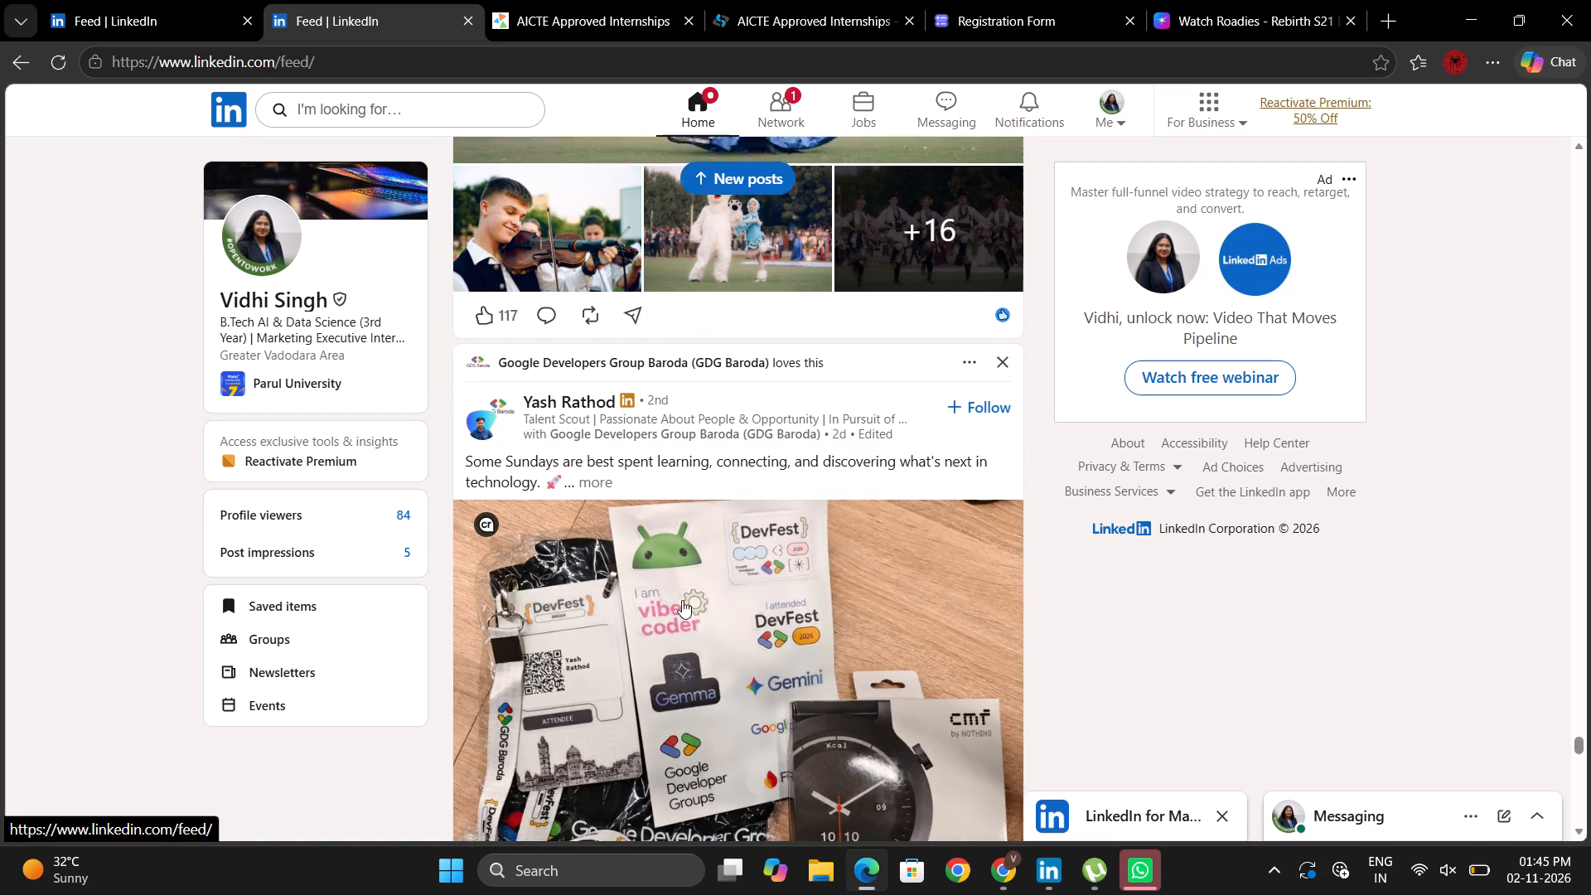
scroll(682, 600, down, 1)
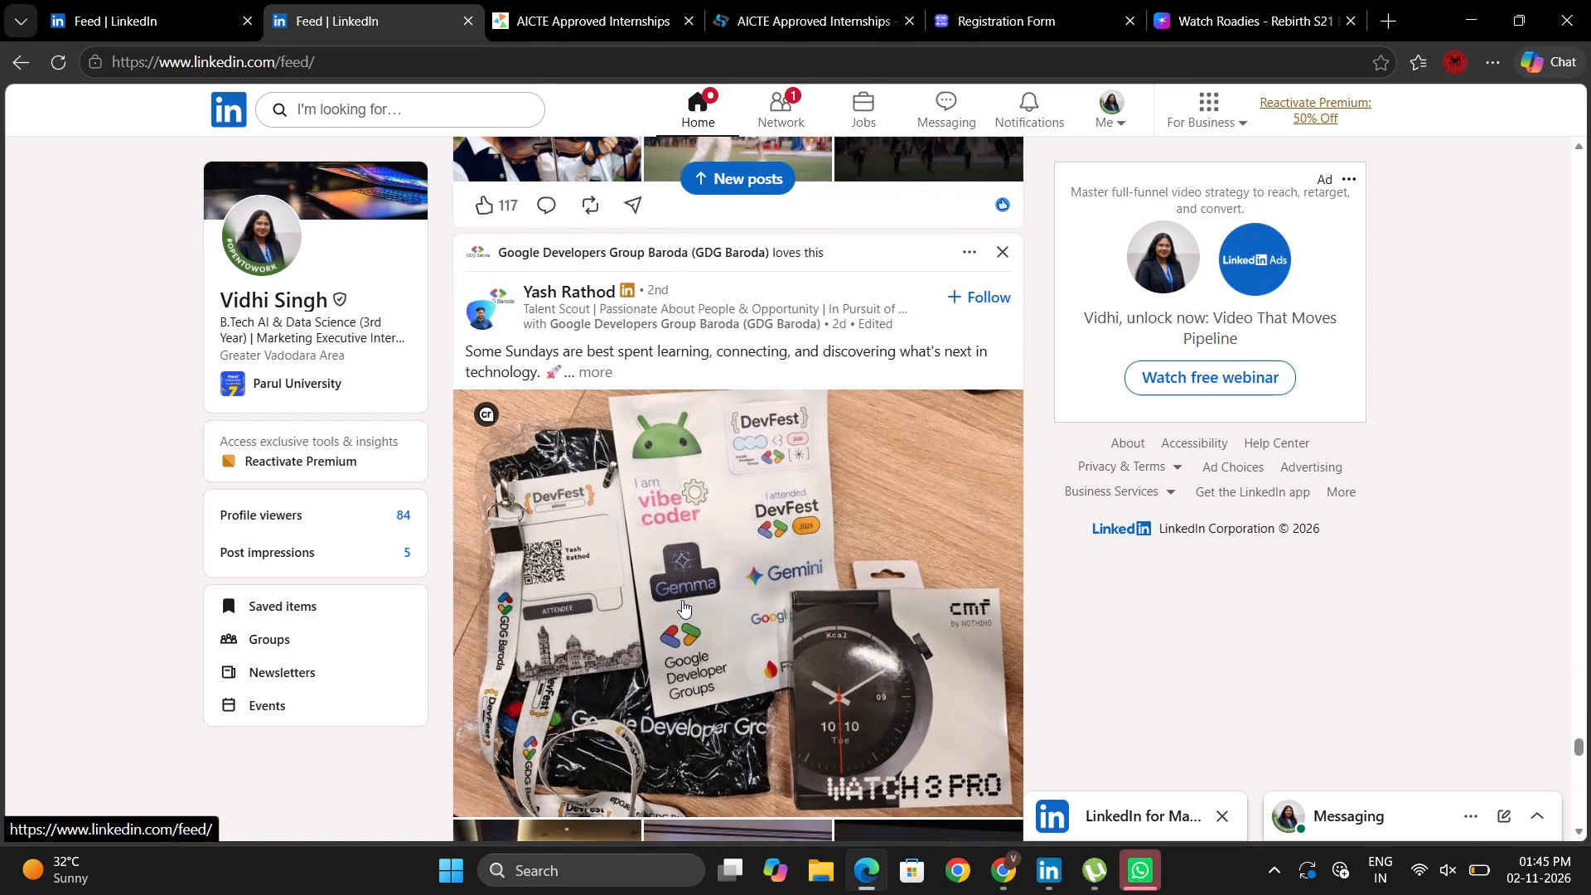
scroll(682, 600, down, 1)
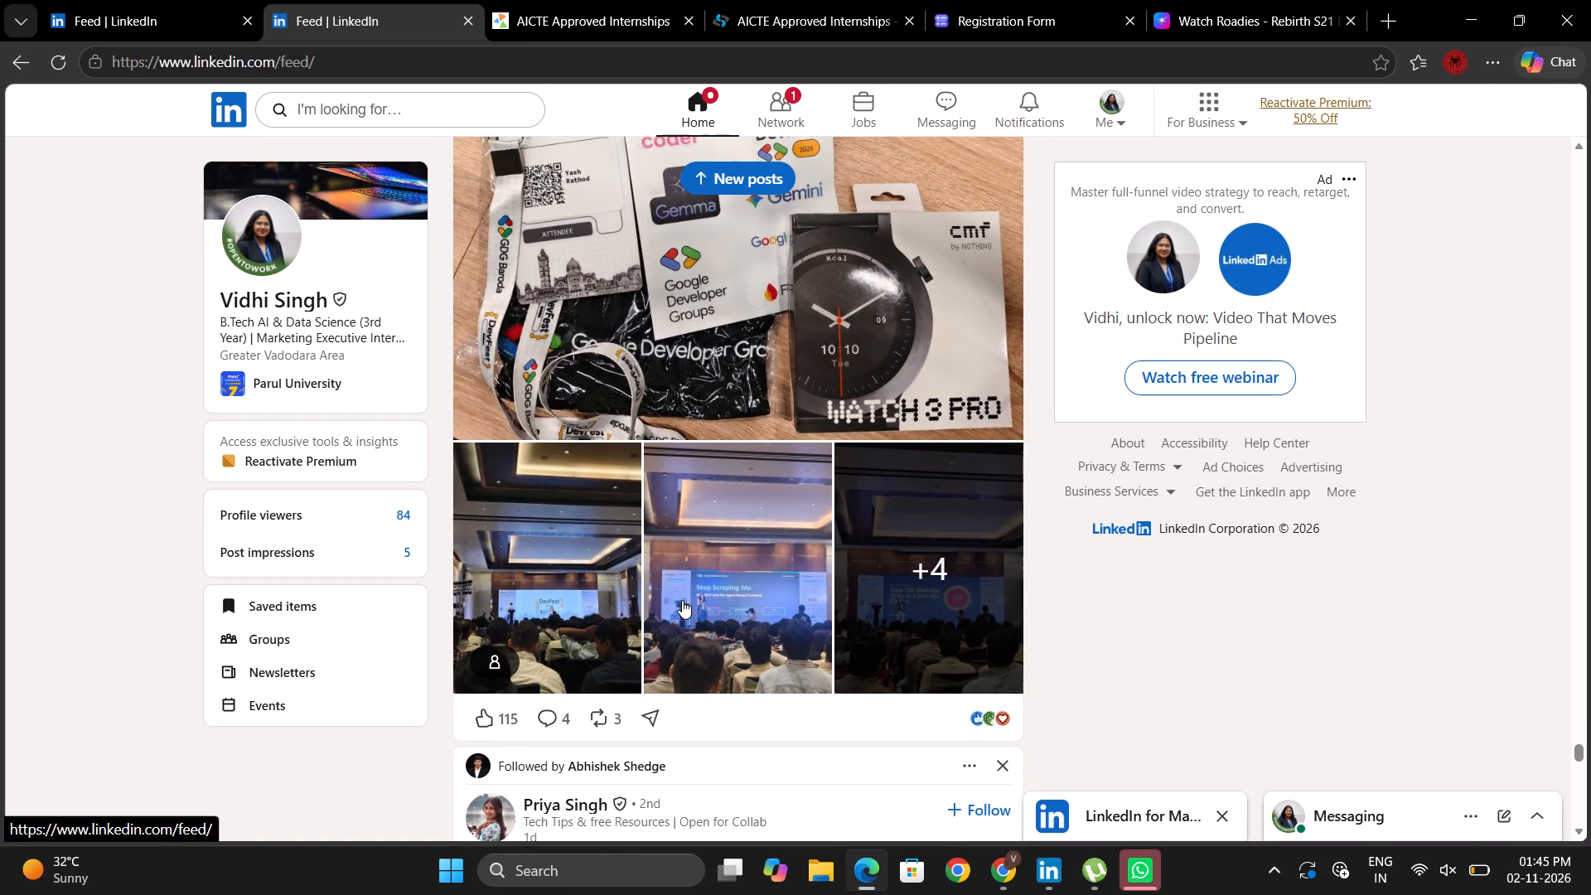
scroll(682, 600, down, 2)
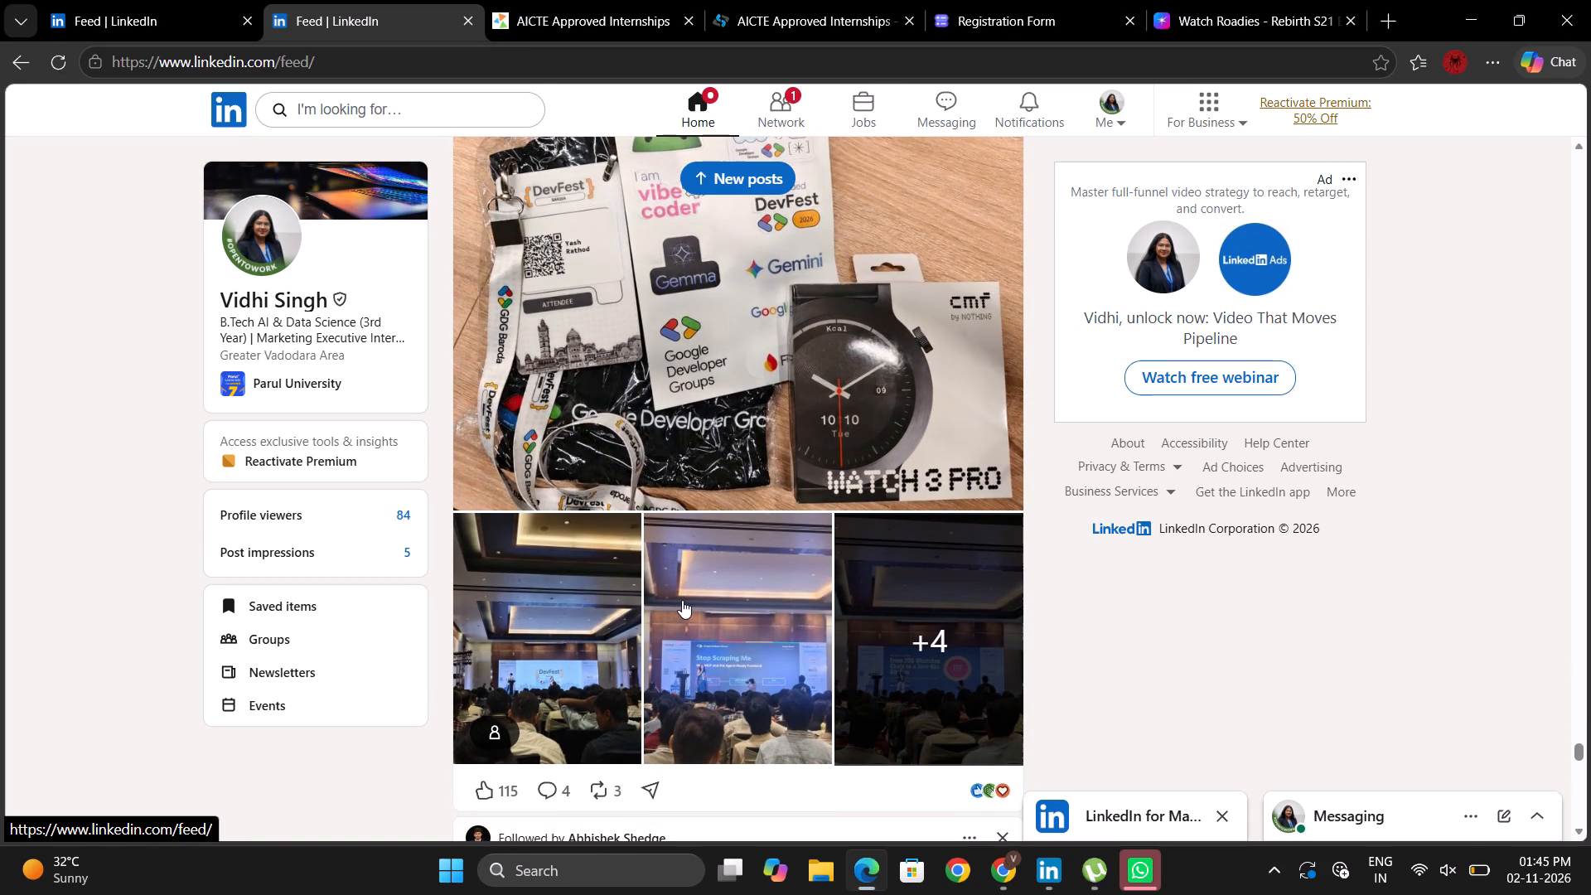
scroll(682, 600, down, 1)
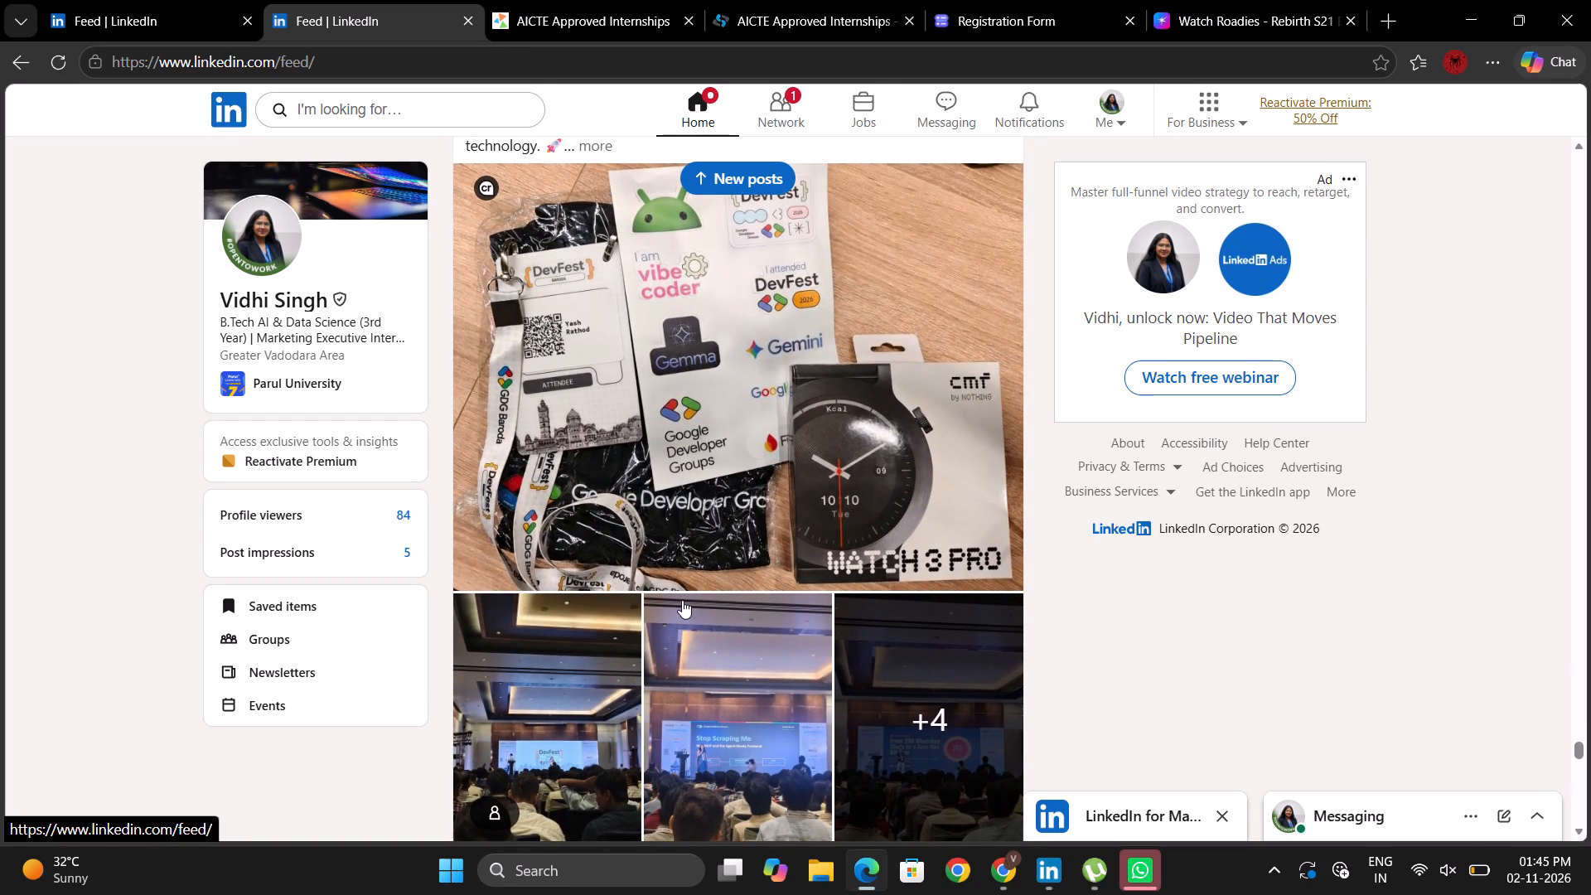
scroll(682, 600, down, 4)
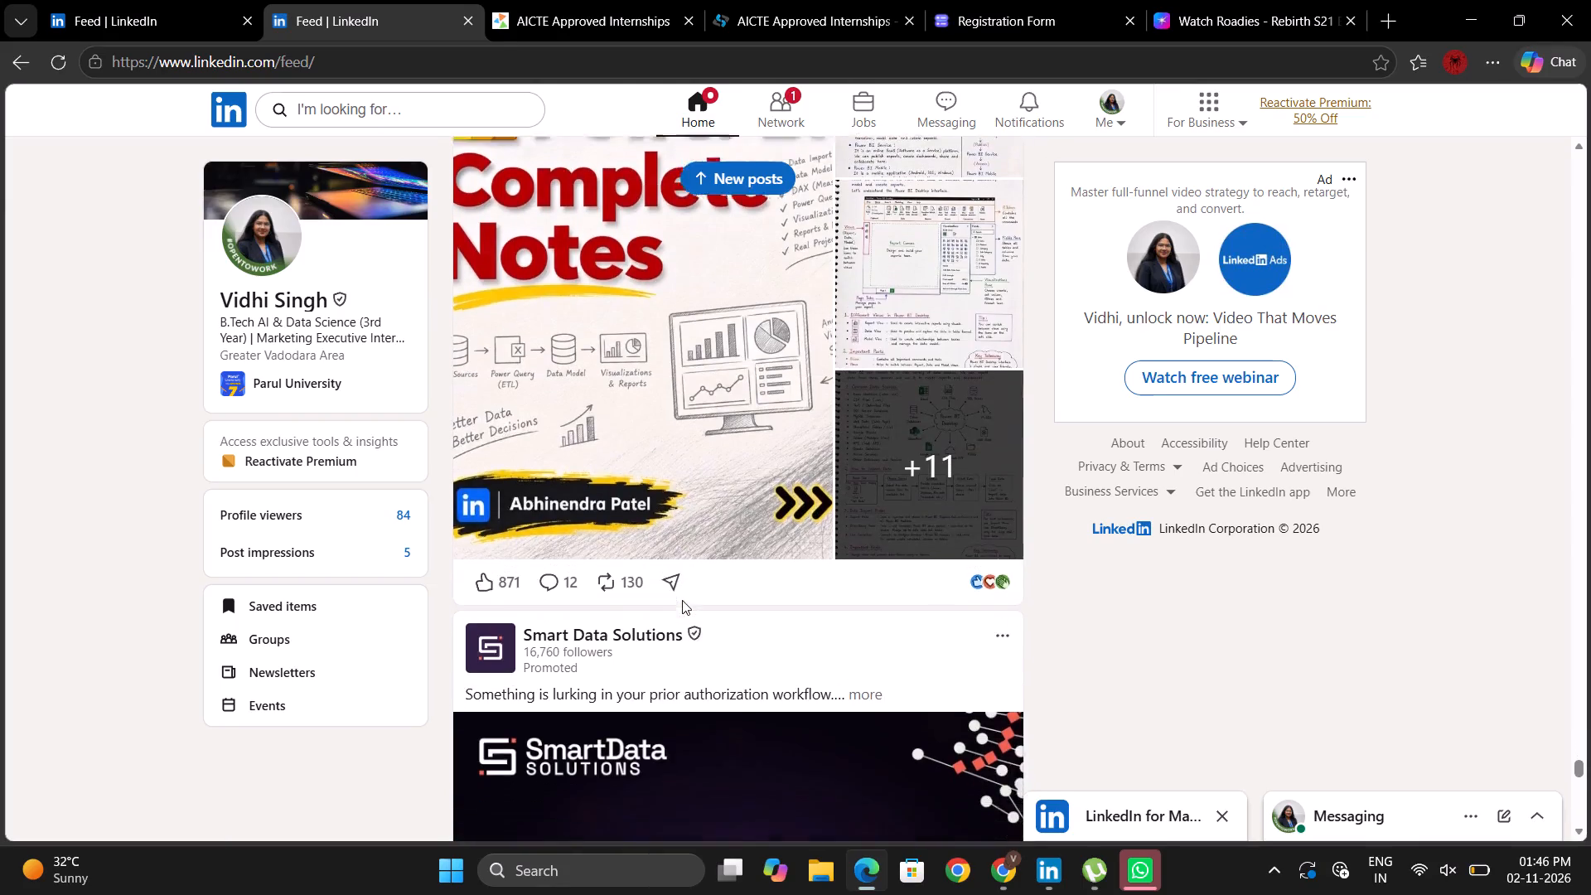
scroll(682, 600, down, 3)
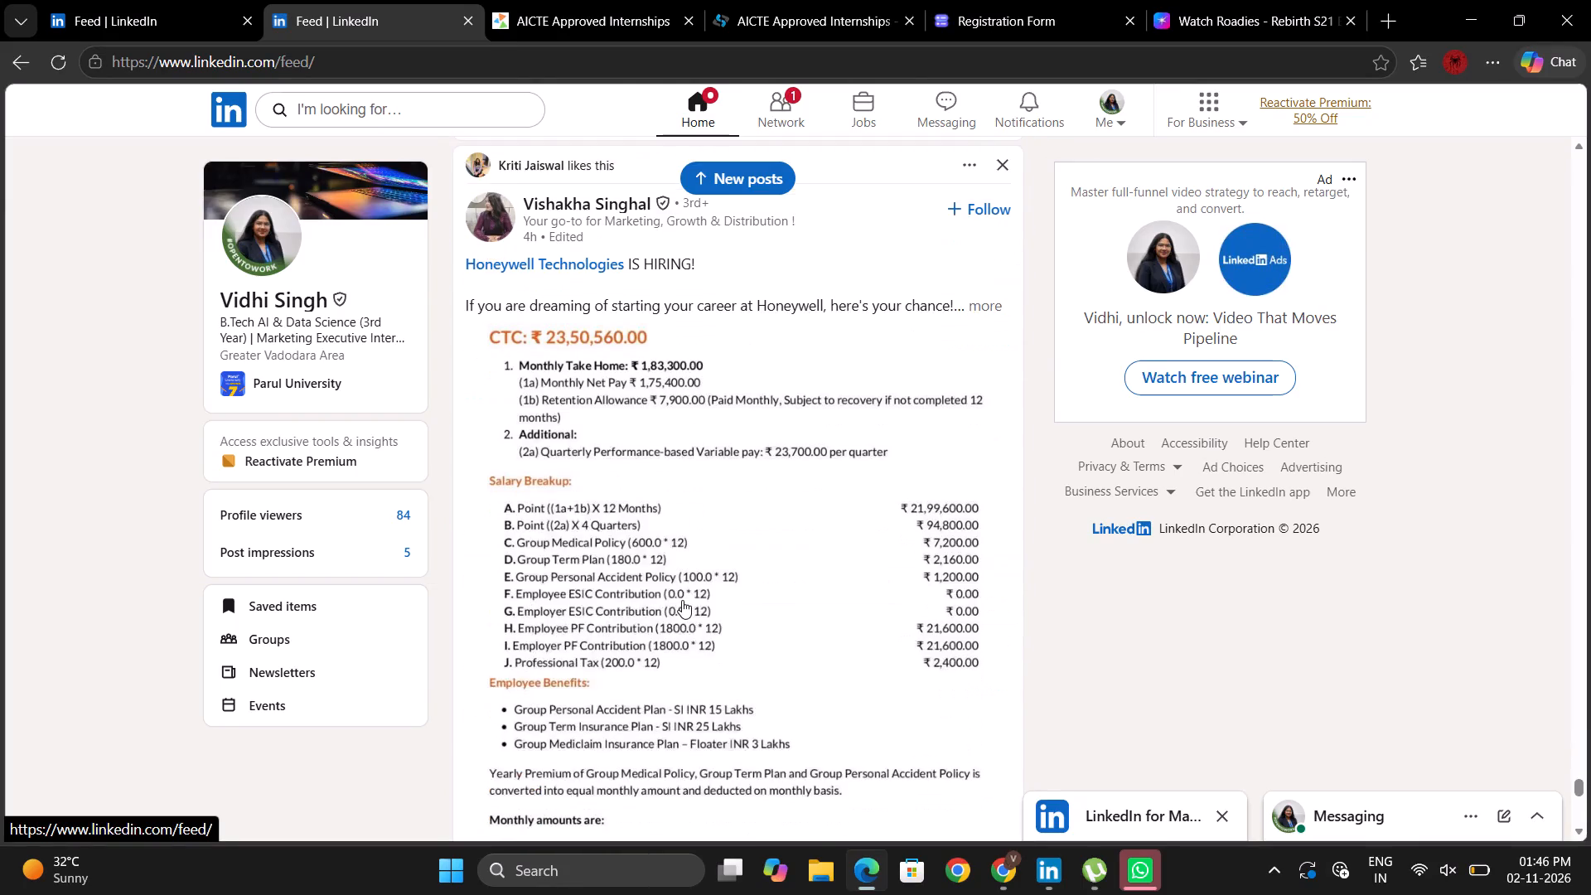
scroll(682, 600, down, 10)
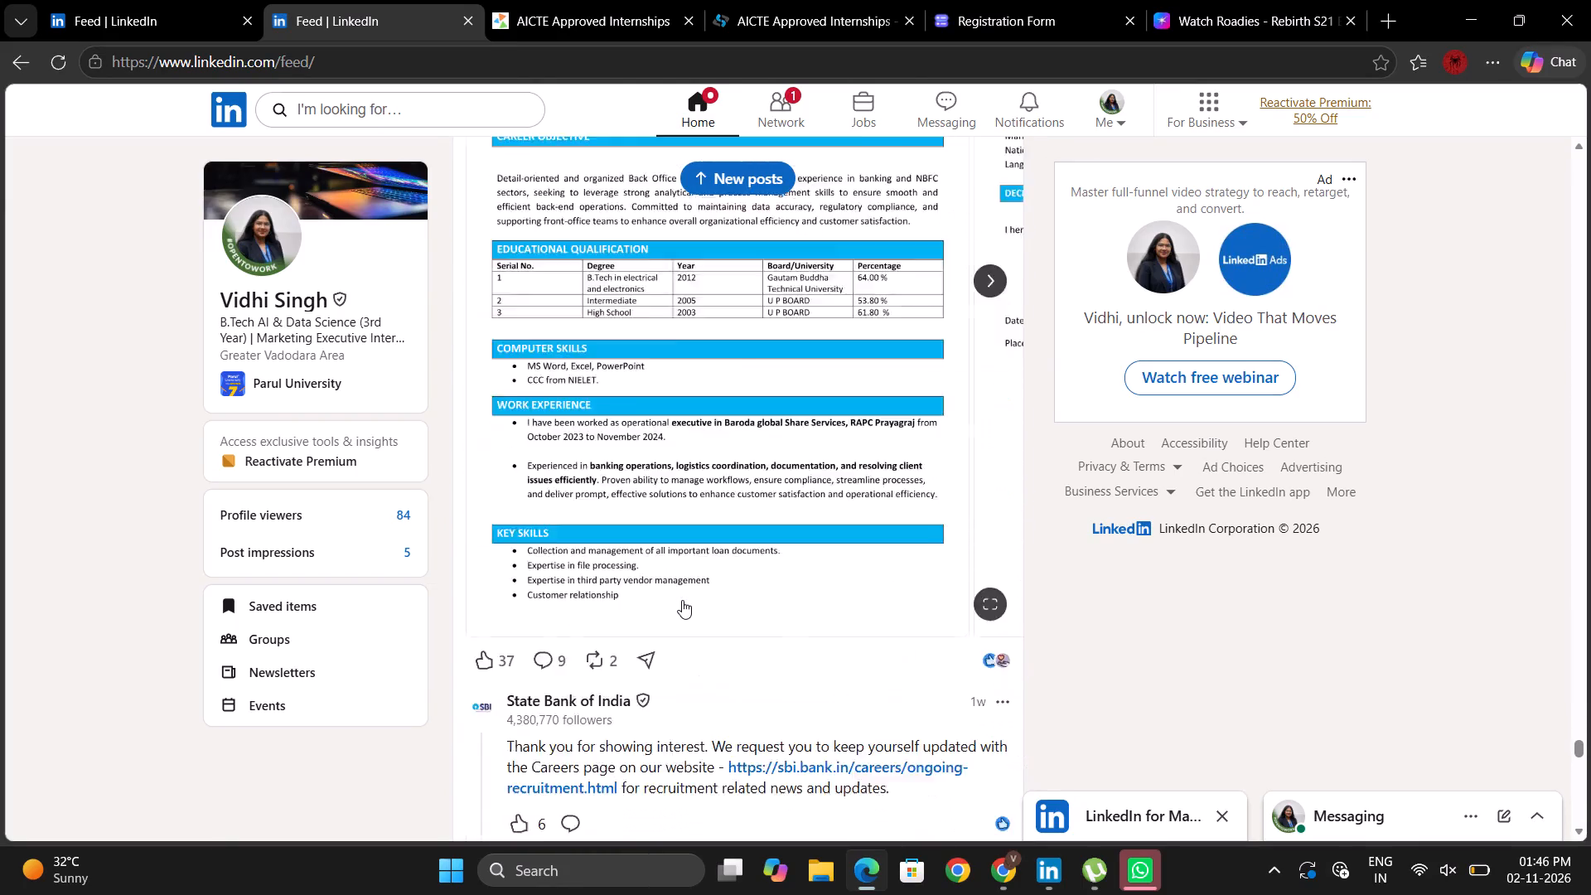
Switch to the INTERN_COURSE_DATASHEET spreadsheet in Chrome and enter "no response" as the Follow UP 1 remark in row 425.
click(1018, 889)
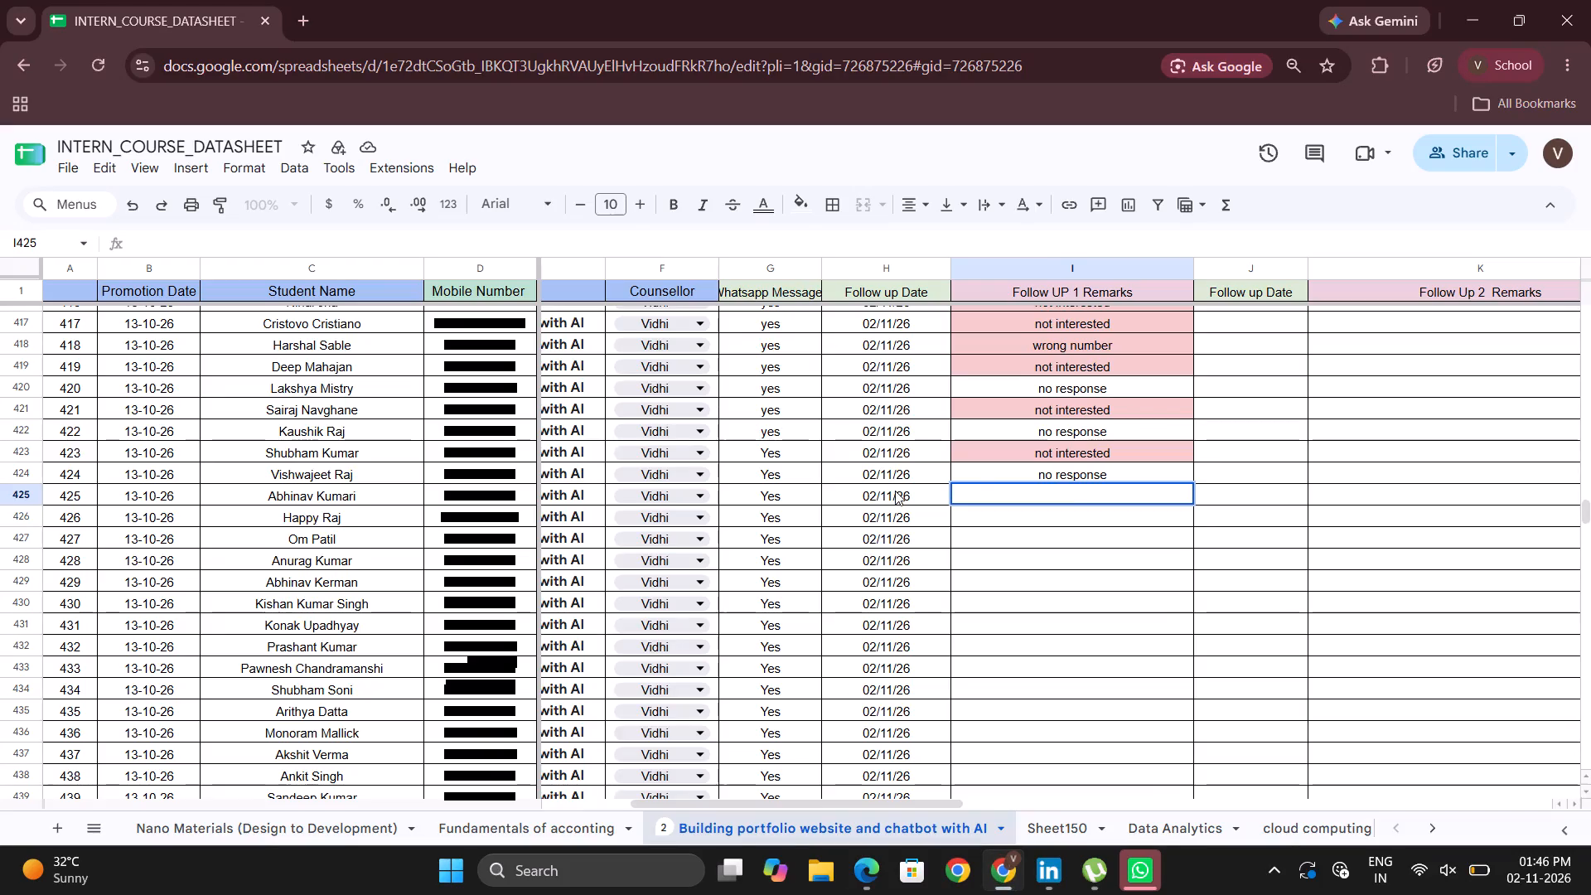
scroll(895, 491, down, 1)
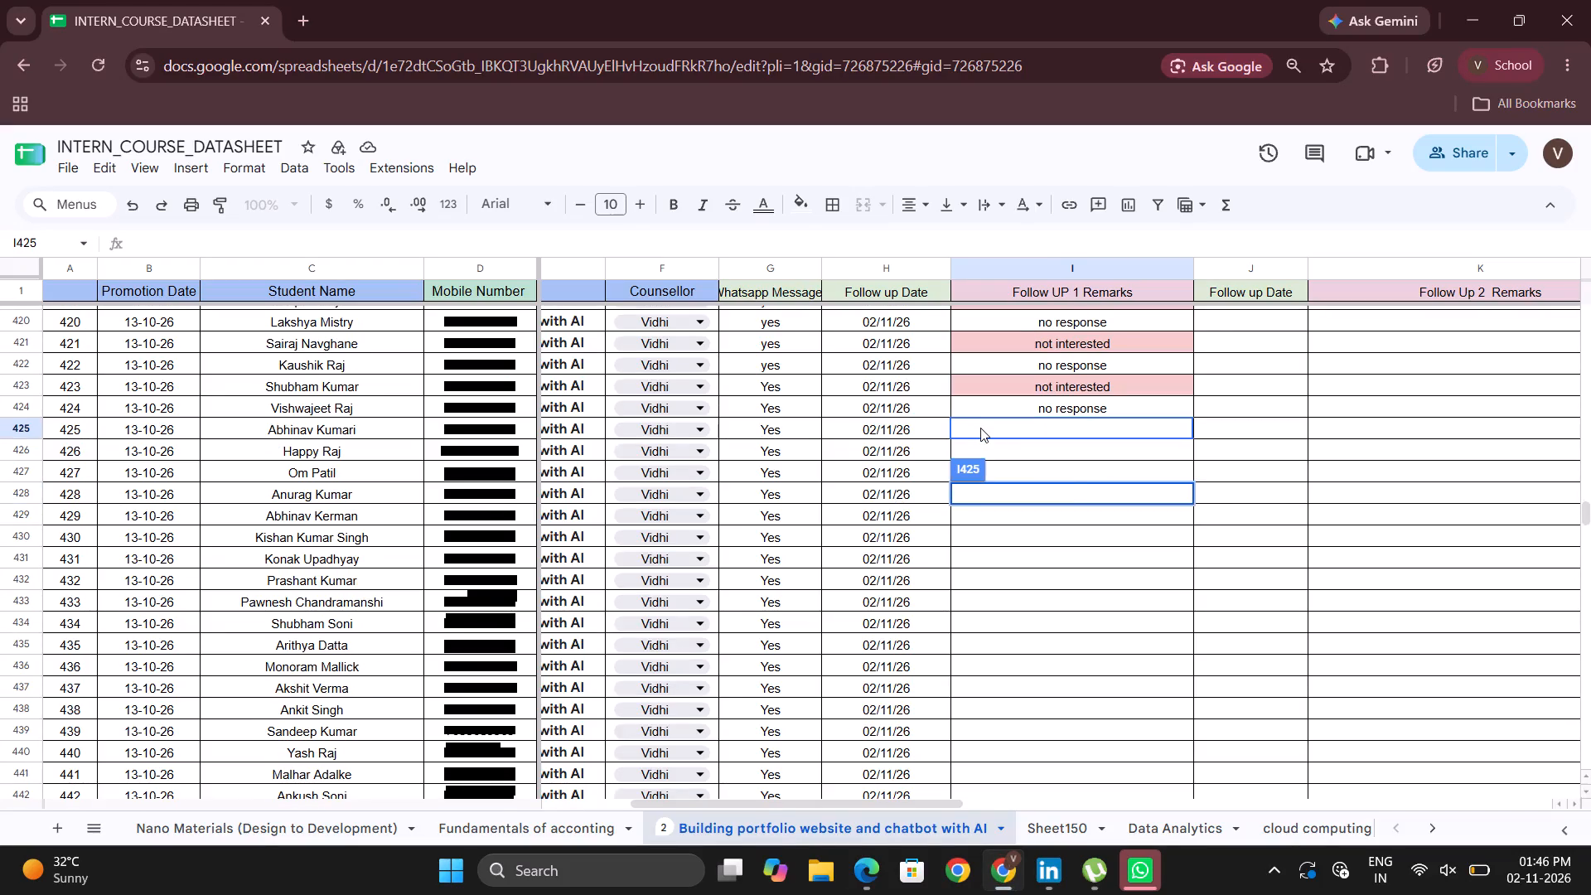
click(980, 428)
text(no)
key(space)
key(Return)
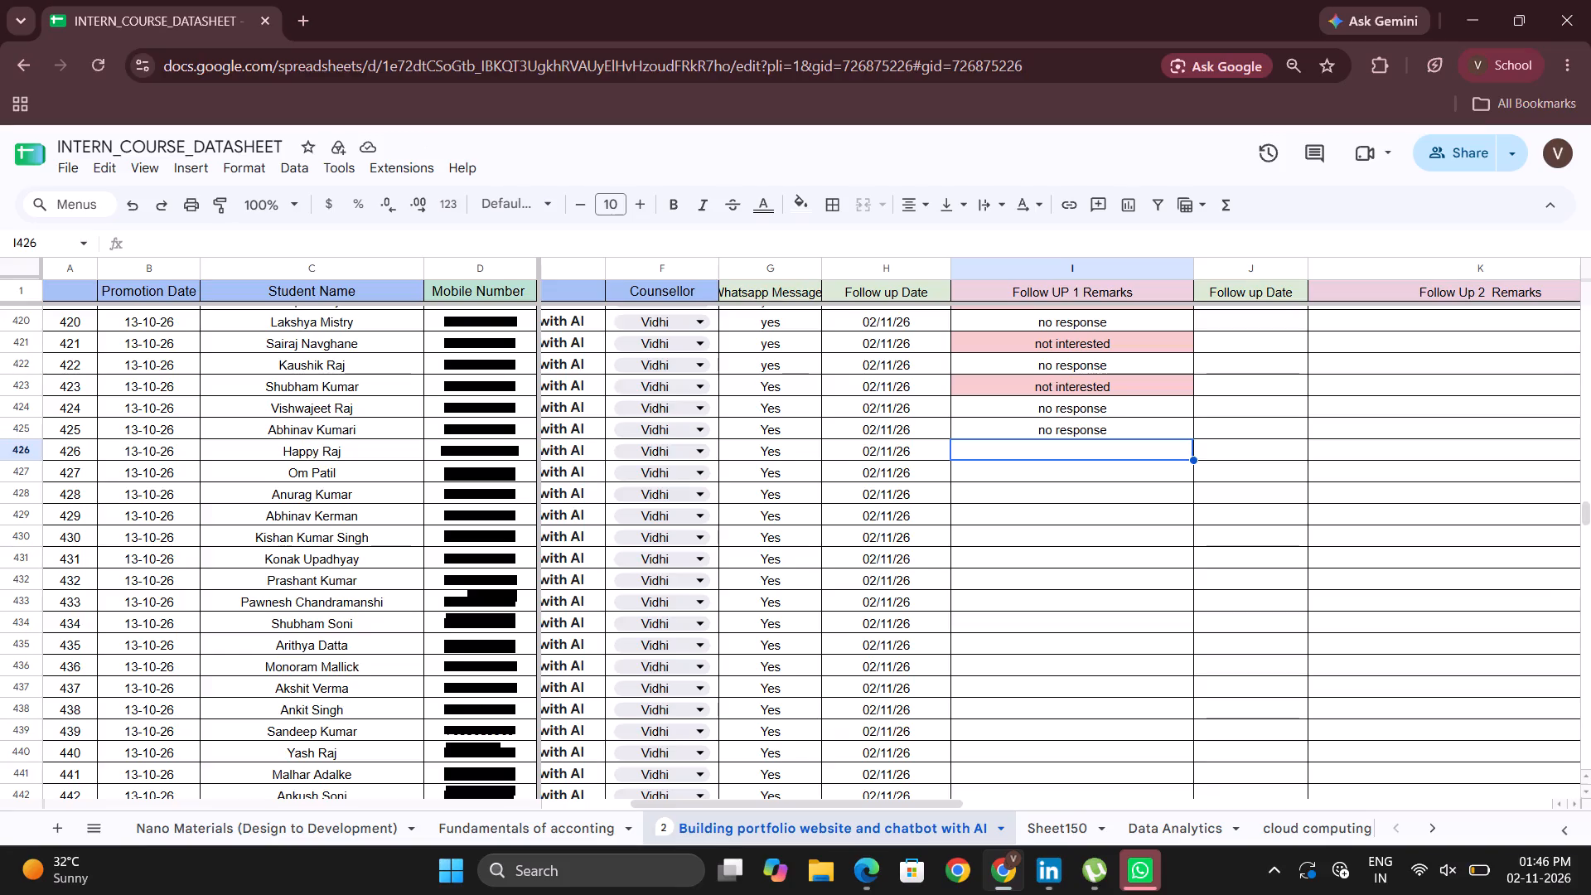
Enter "wrong number" as the Follow UP 1 remark in row 426 and fill that cell light red.
text(wrong numb)
key(Return)
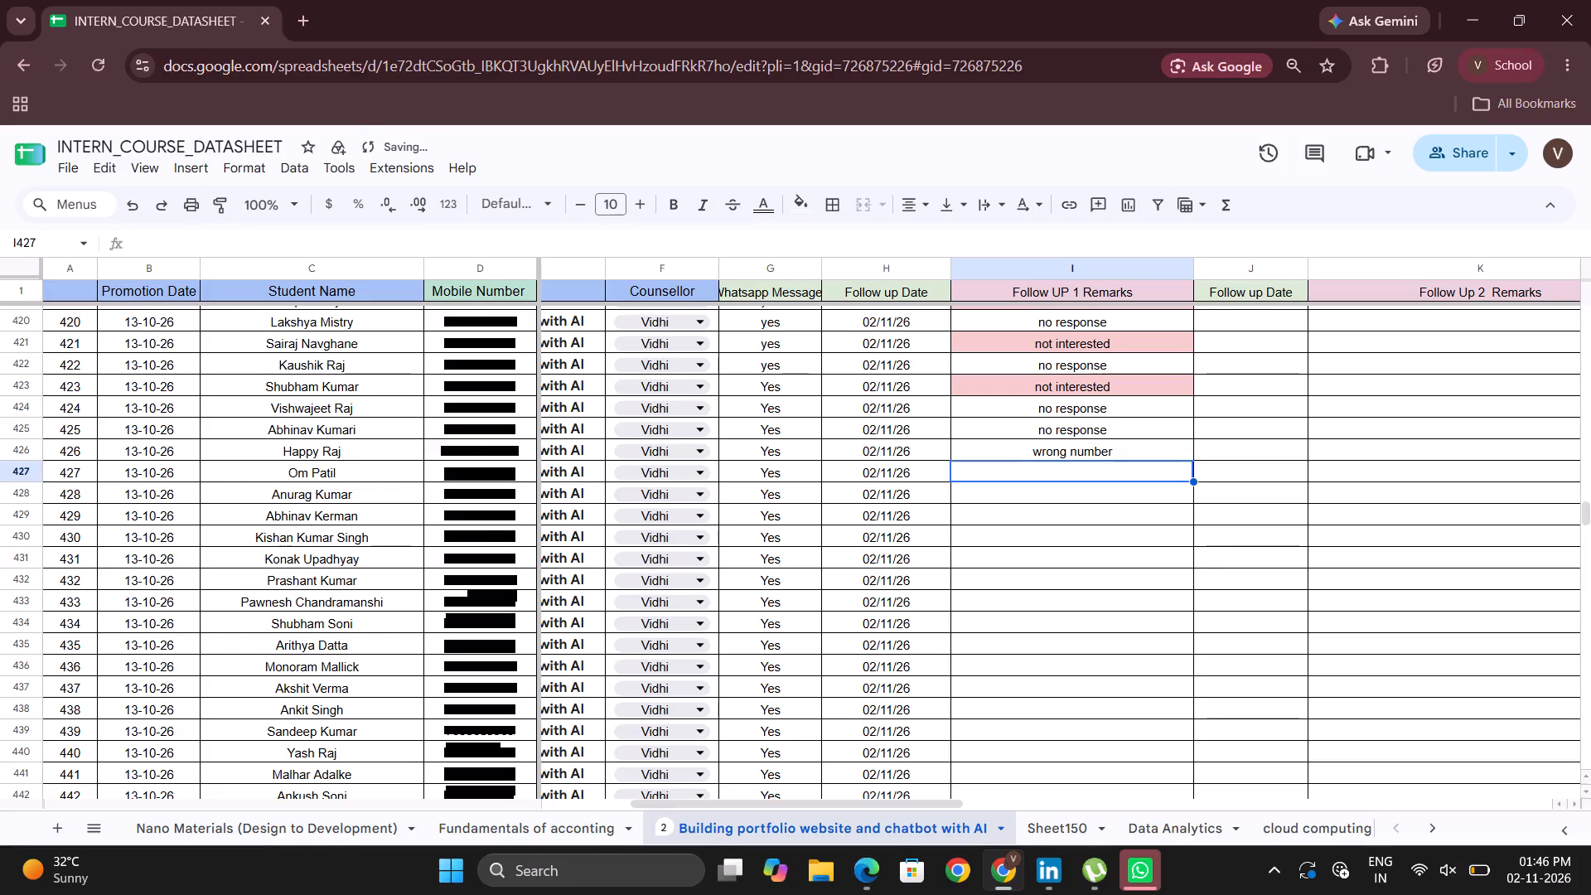
click(1114, 456)
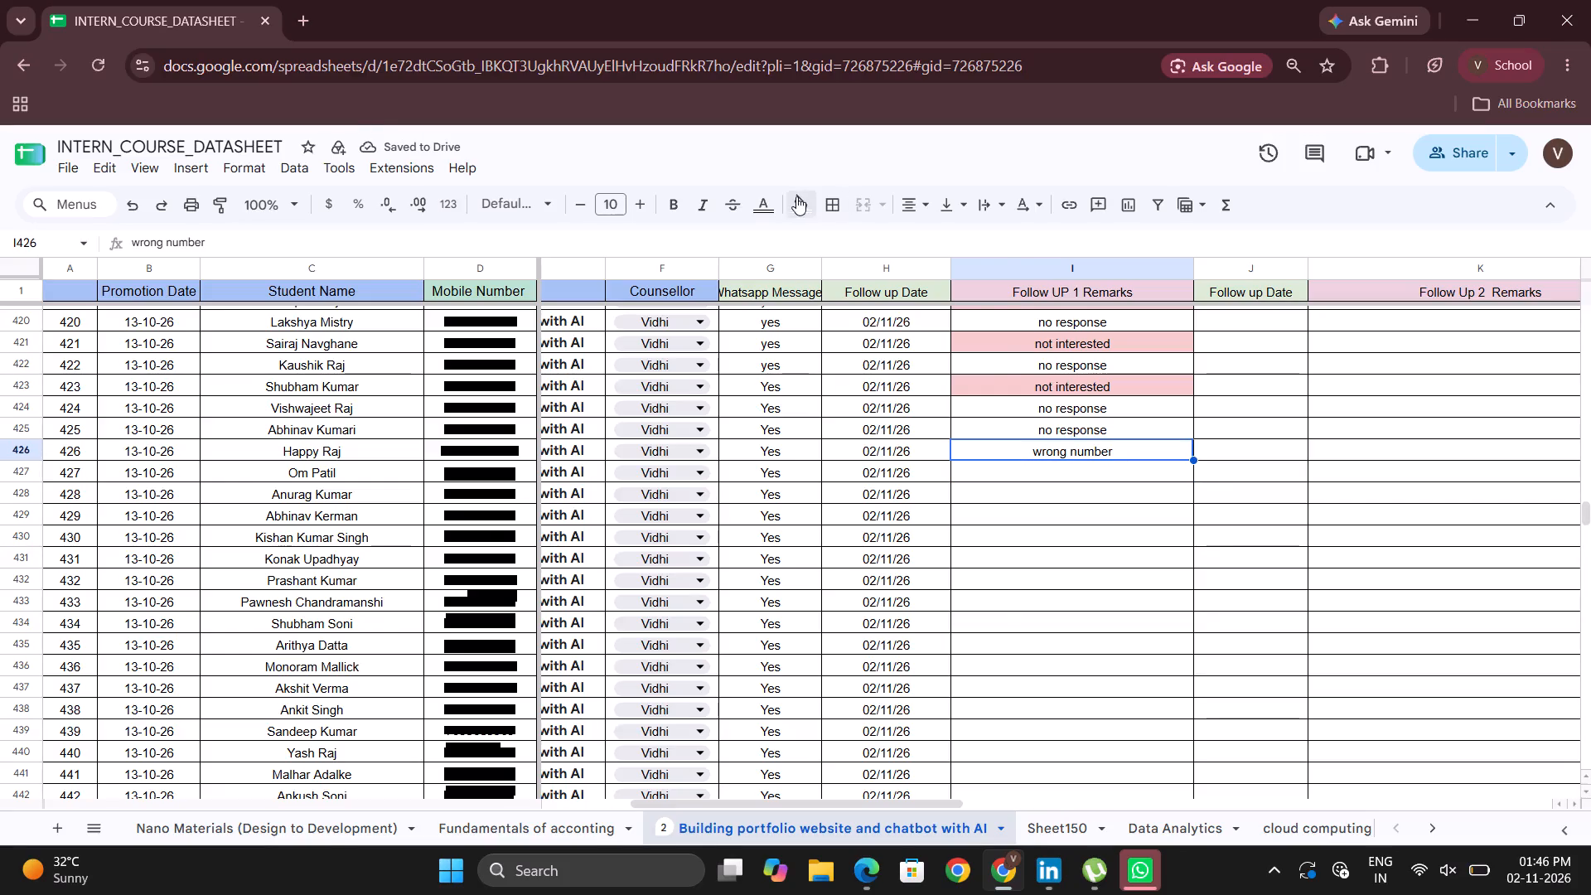
click(796, 196)
click(827, 316)
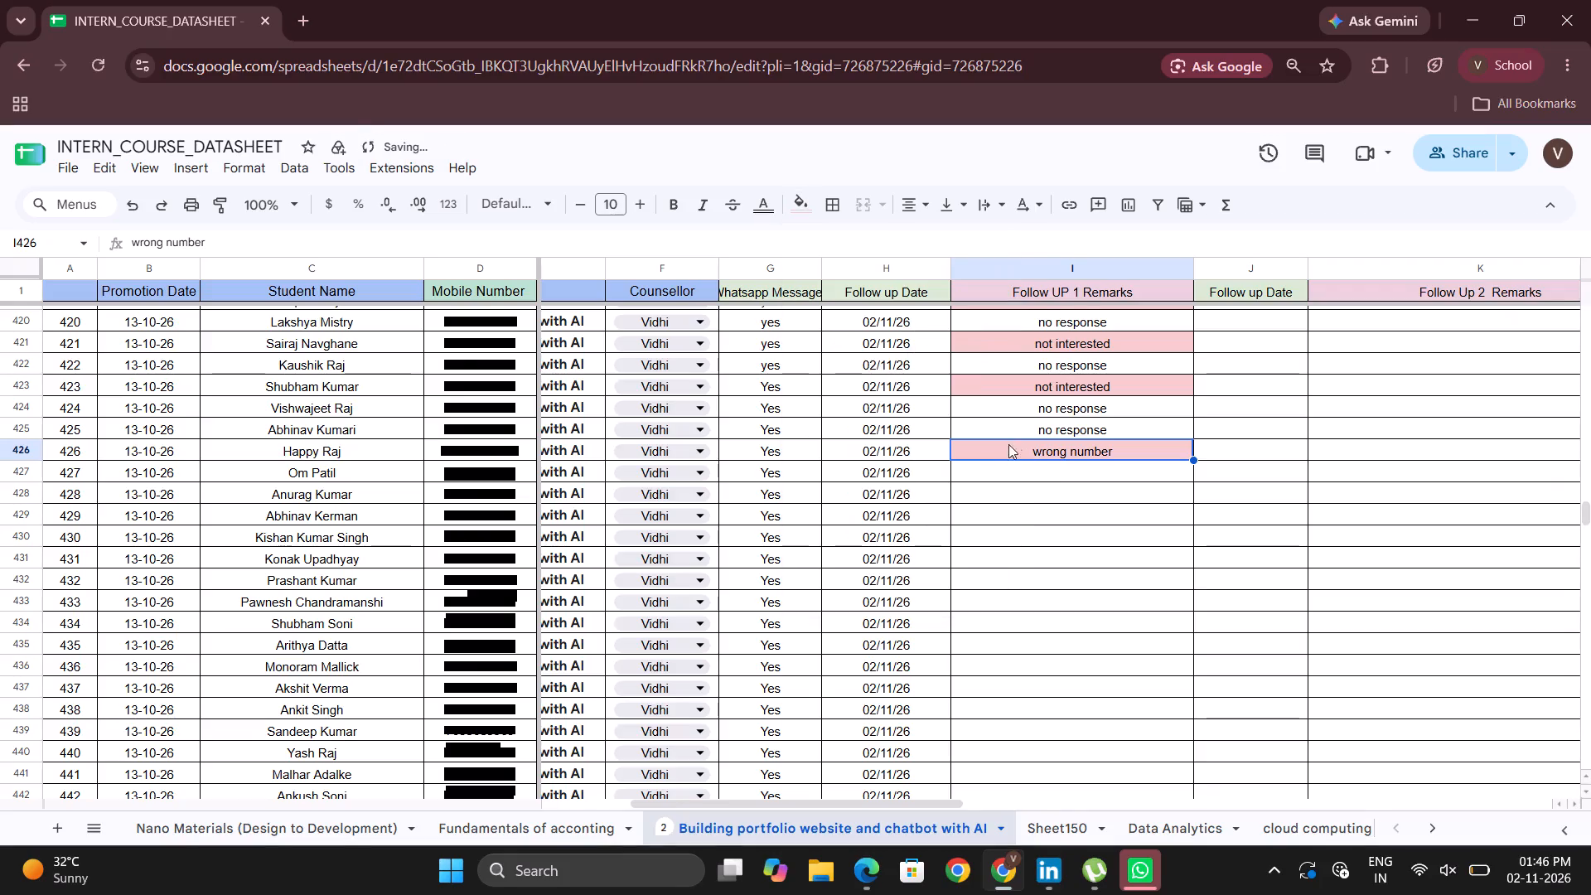
Enter "not in service" as the Follow UP 1 remark in row 427.
click(1027, 467)
scroll(1027, 467, down, 1)
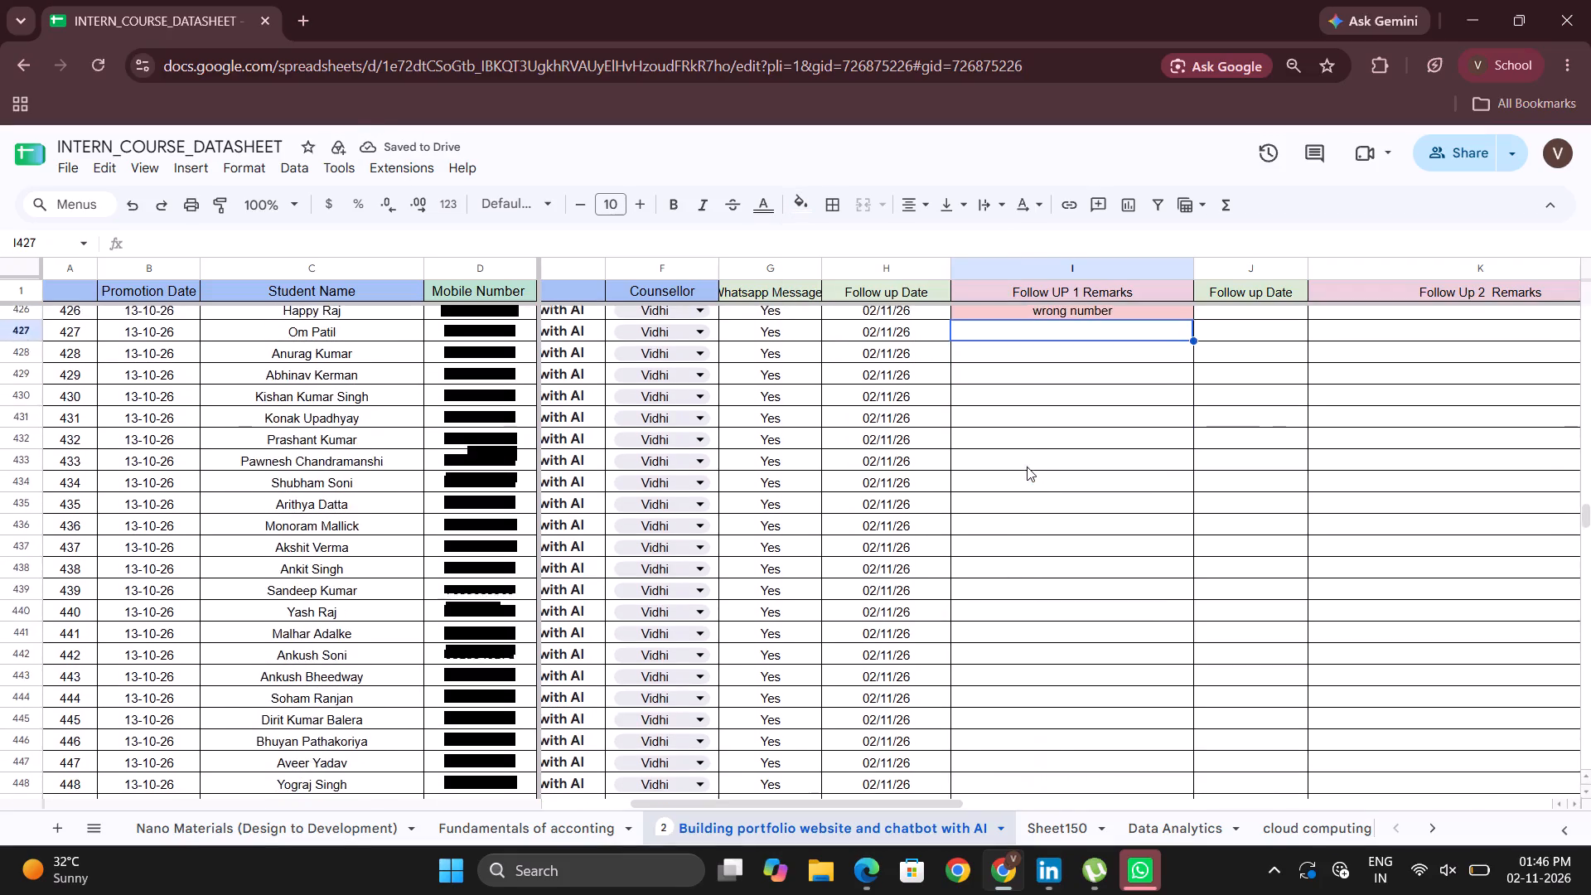
scroll(1027, 467, down, 1)
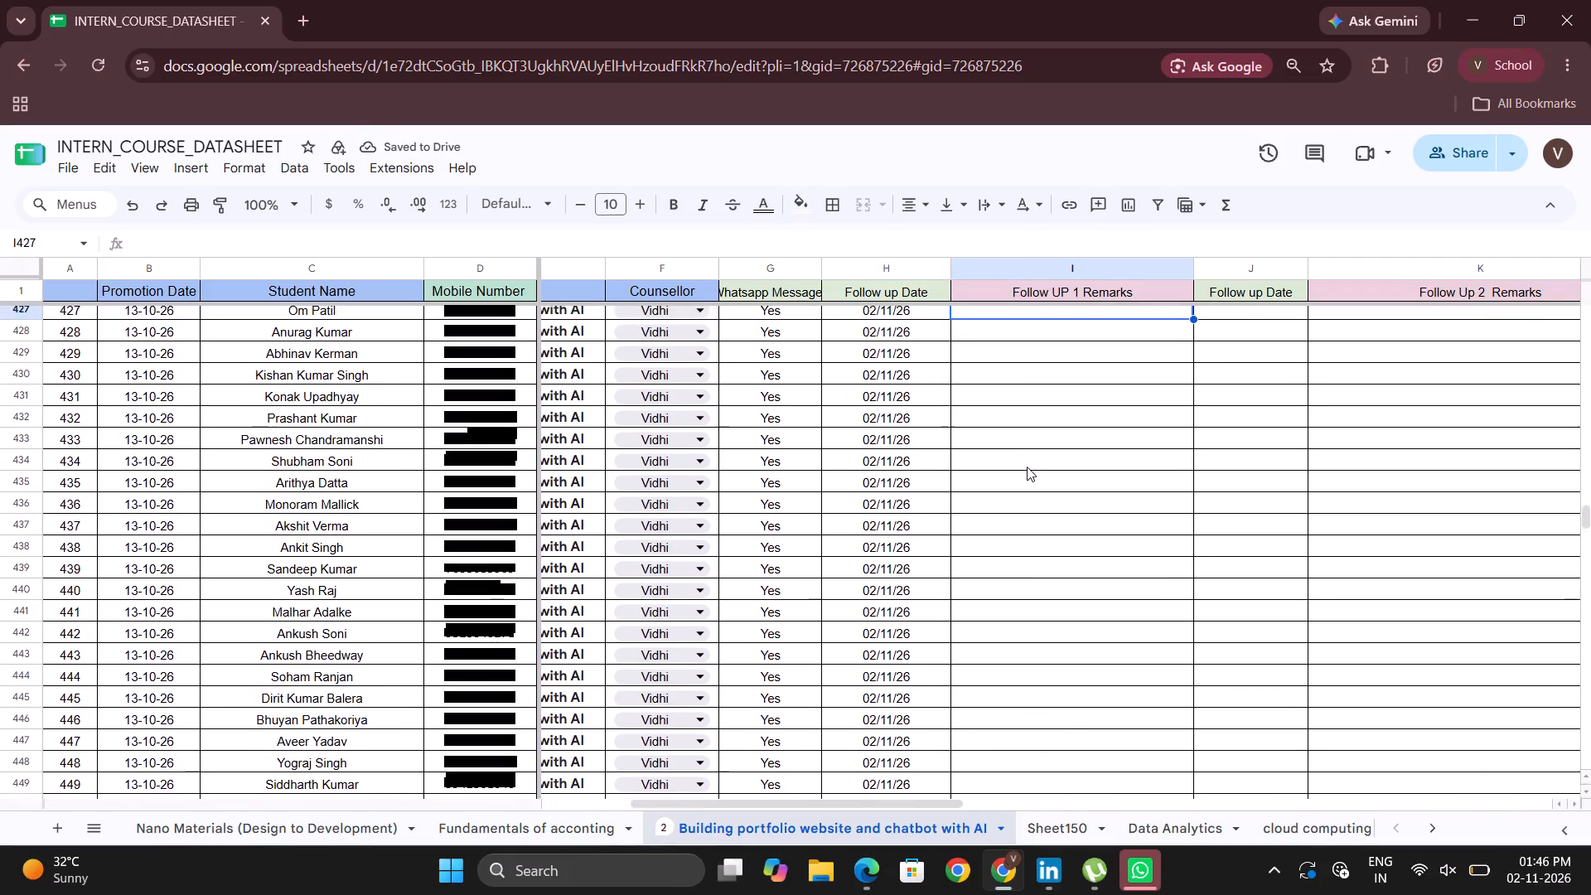
scroll(1027, 467, down, 1)
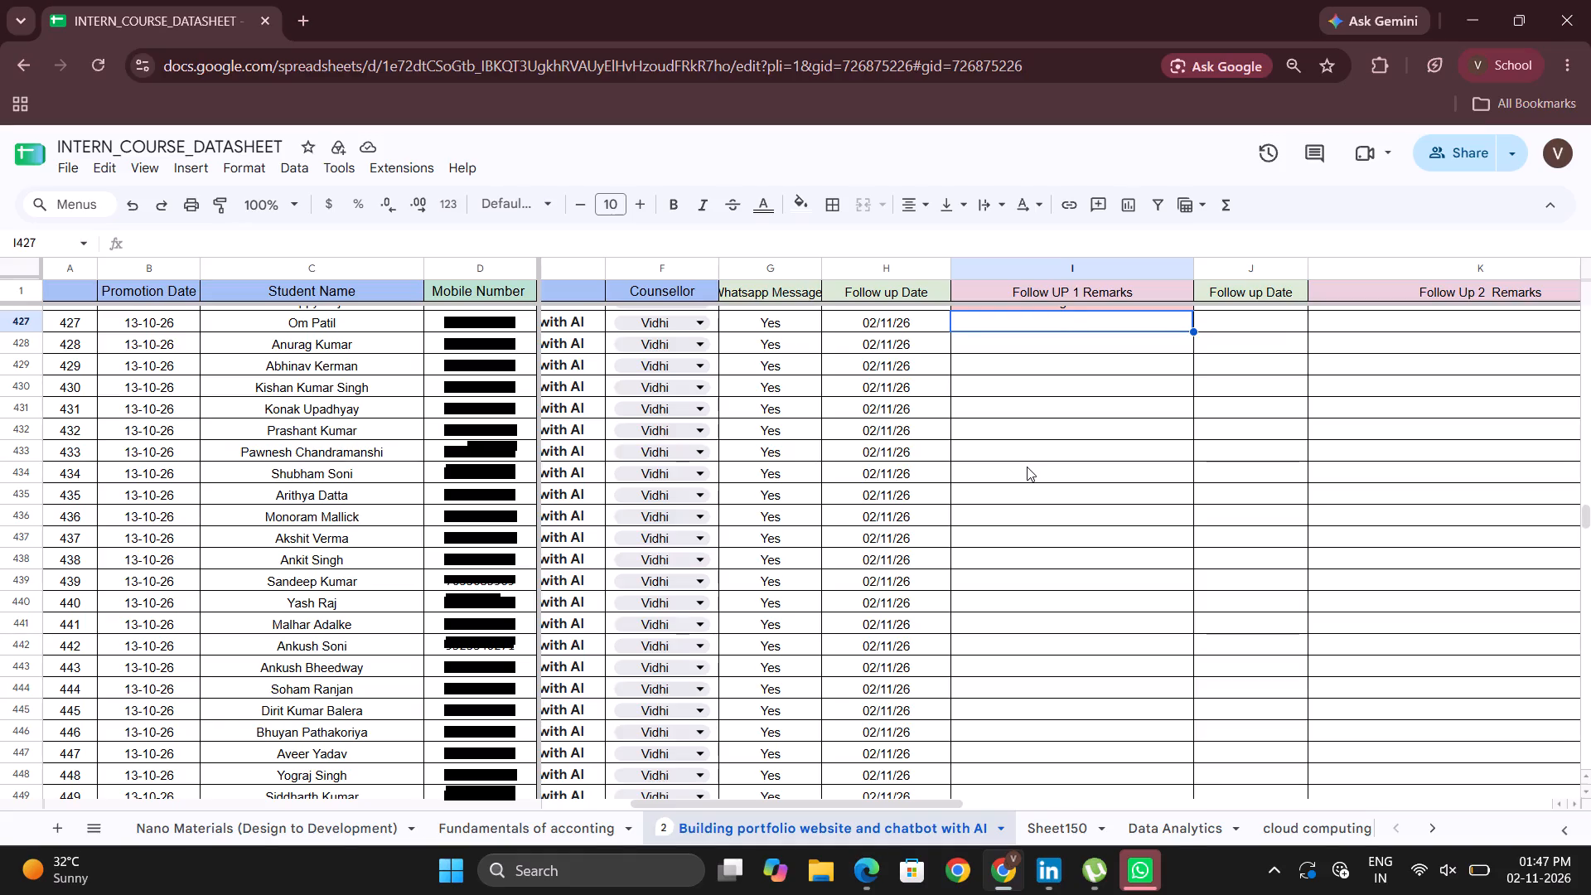
text(no)
key(space)
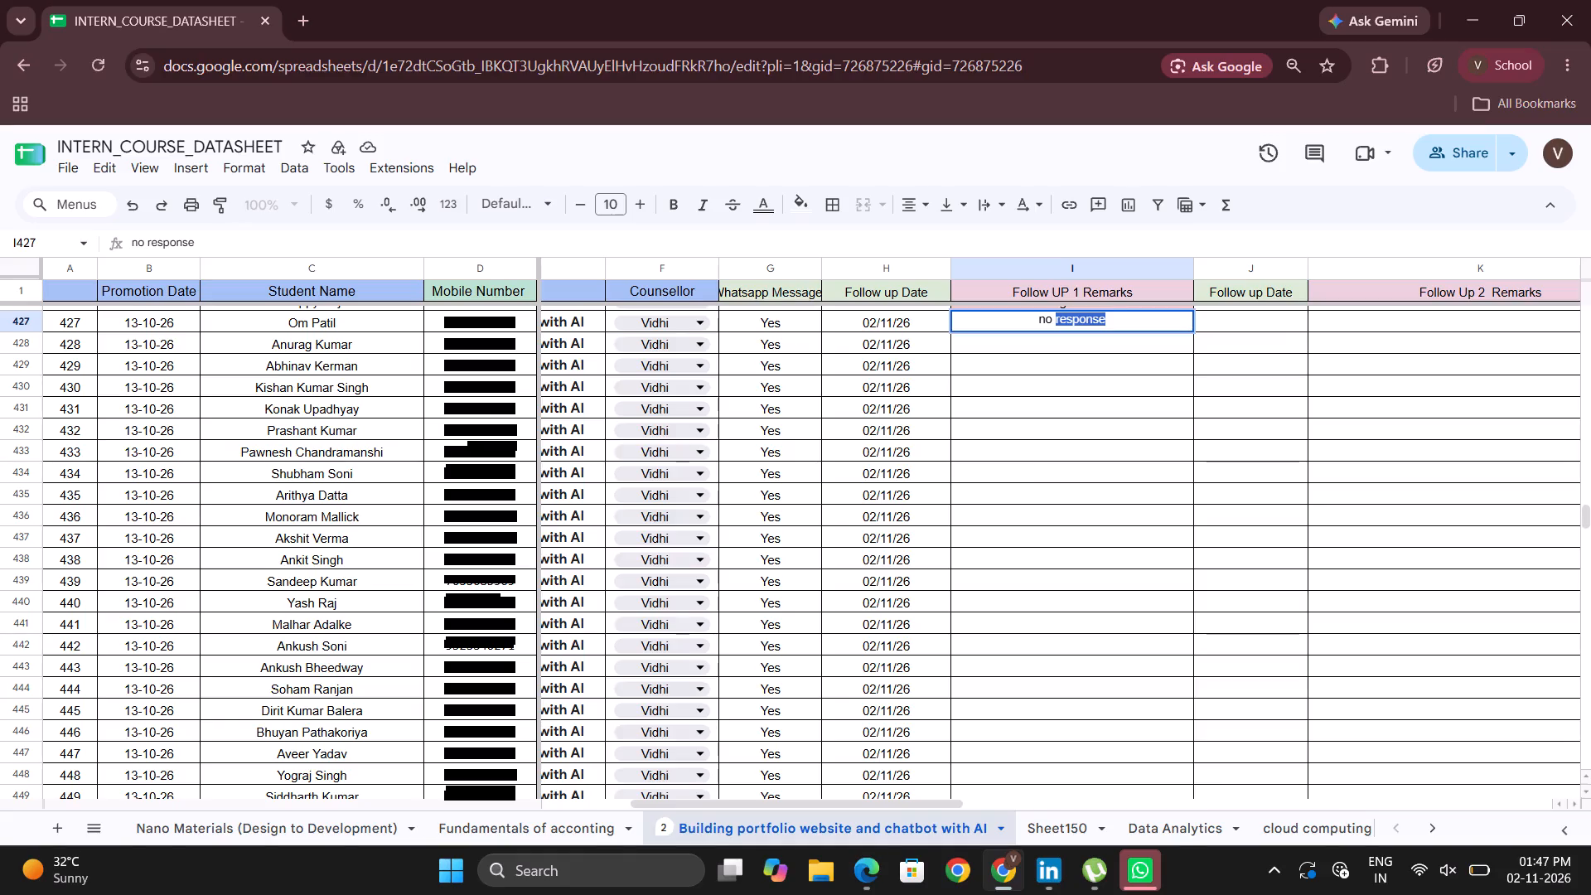
key(BackSpace)
text(t)
key(space)
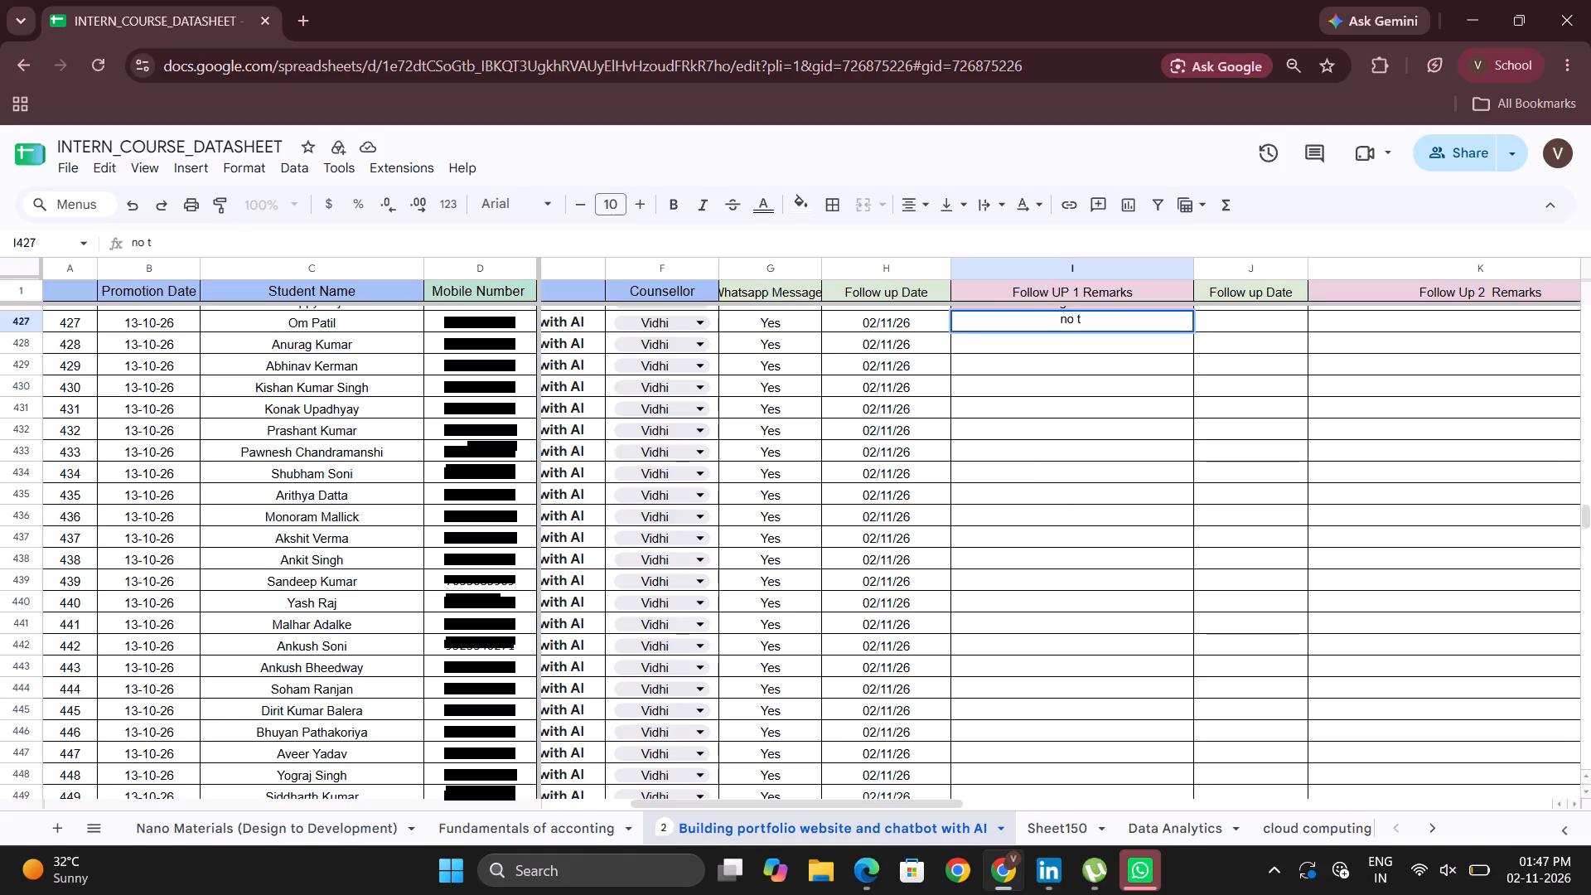
key(BackSpace)
key(BackSpace)
key(BackSpace)
text(t in)
key(space)
text(service)
key(Return)
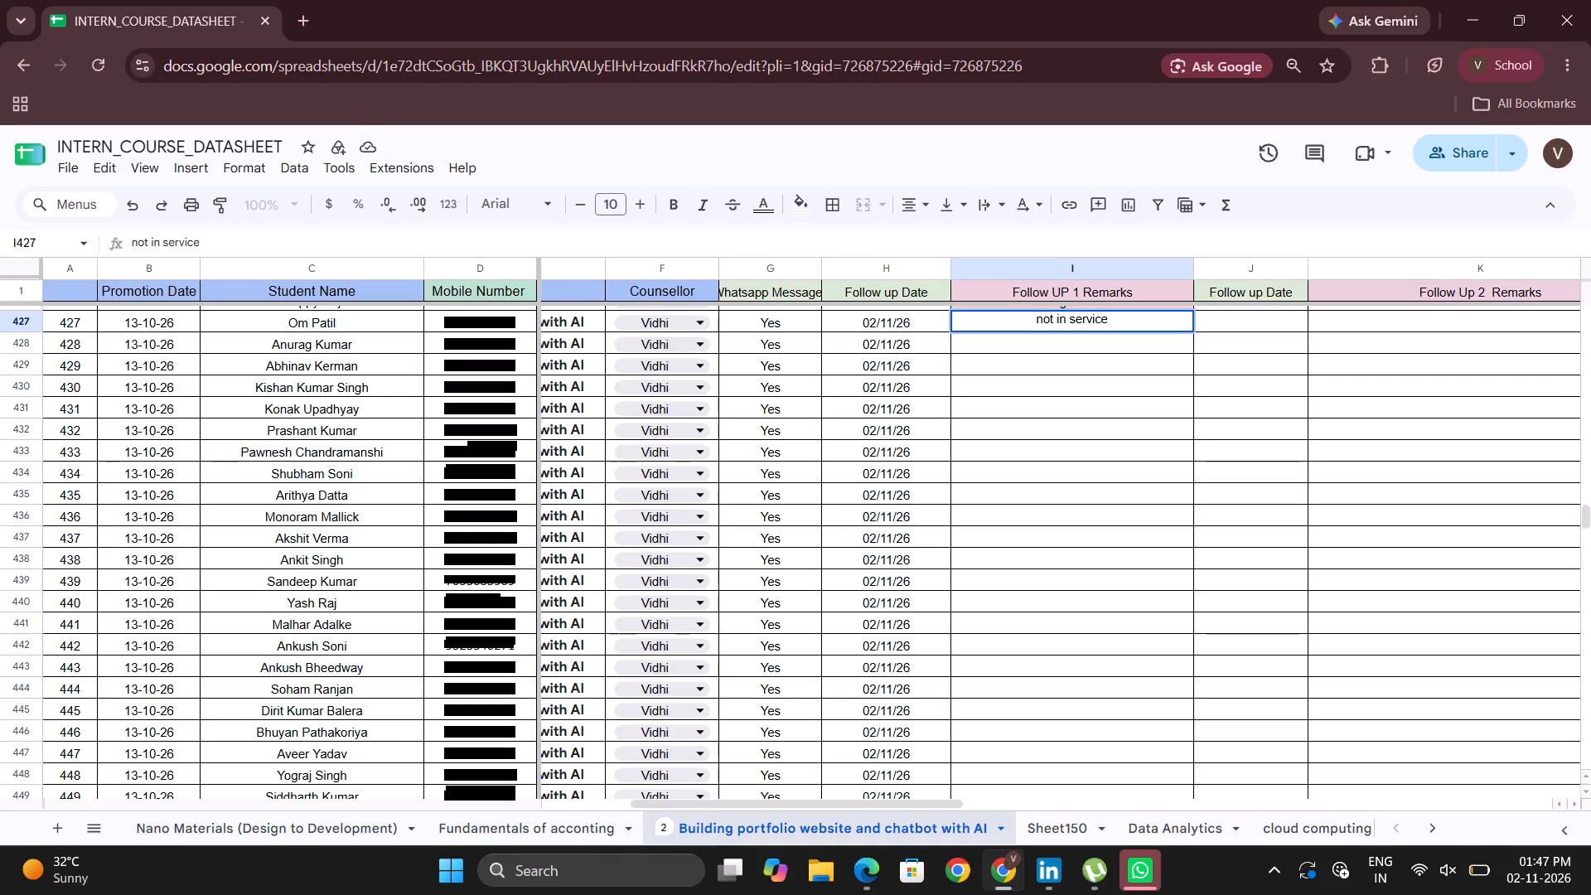
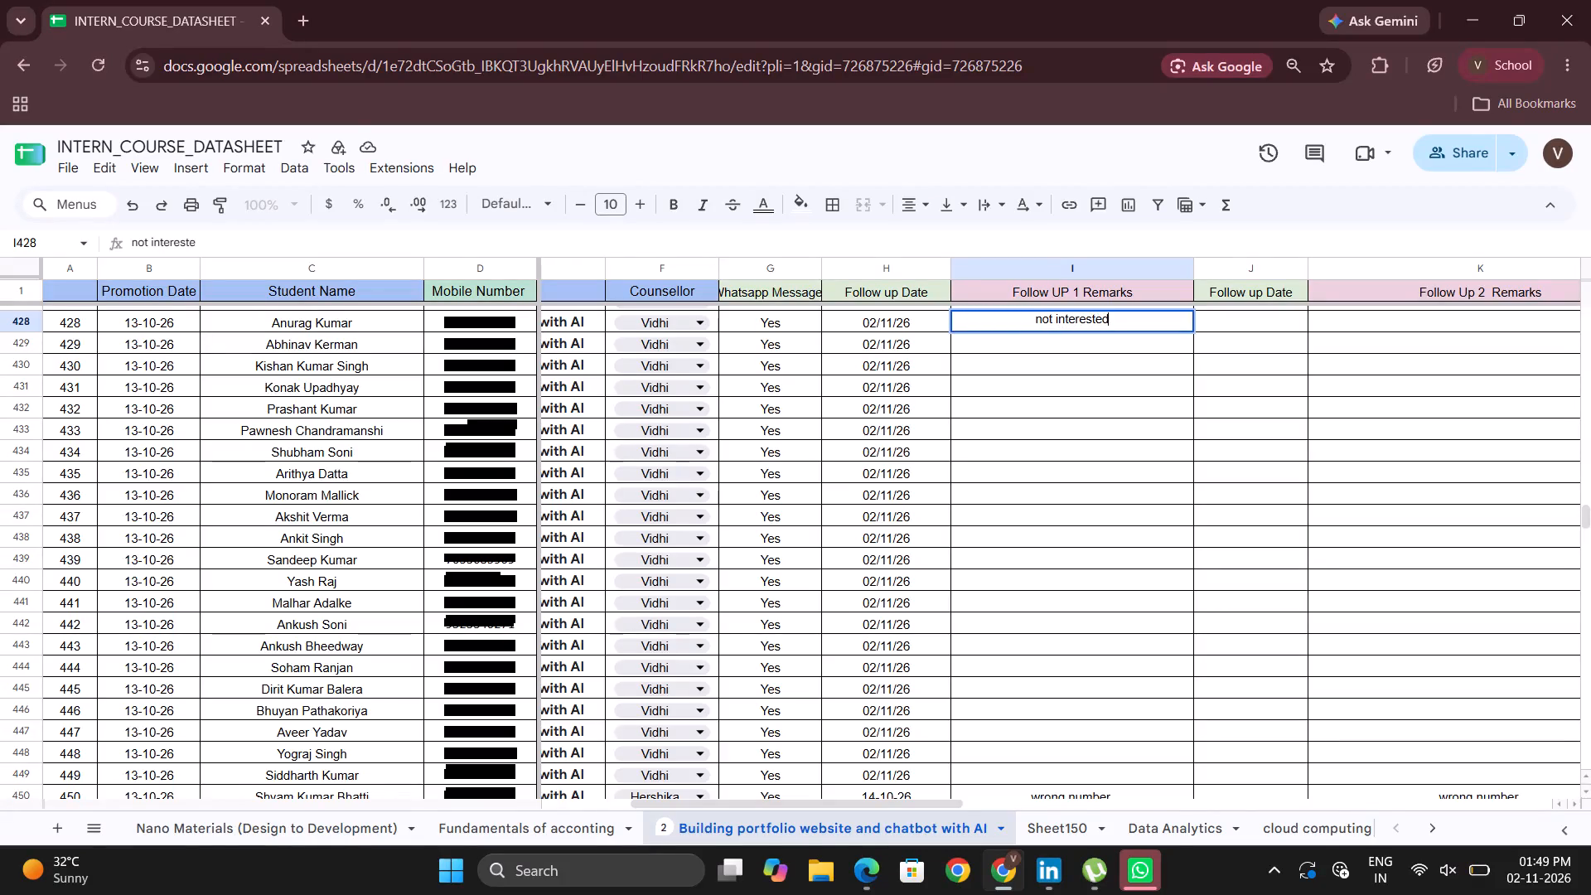
Enter "not interested" as the Follow UP 1 remark in row 428.
key(Return)
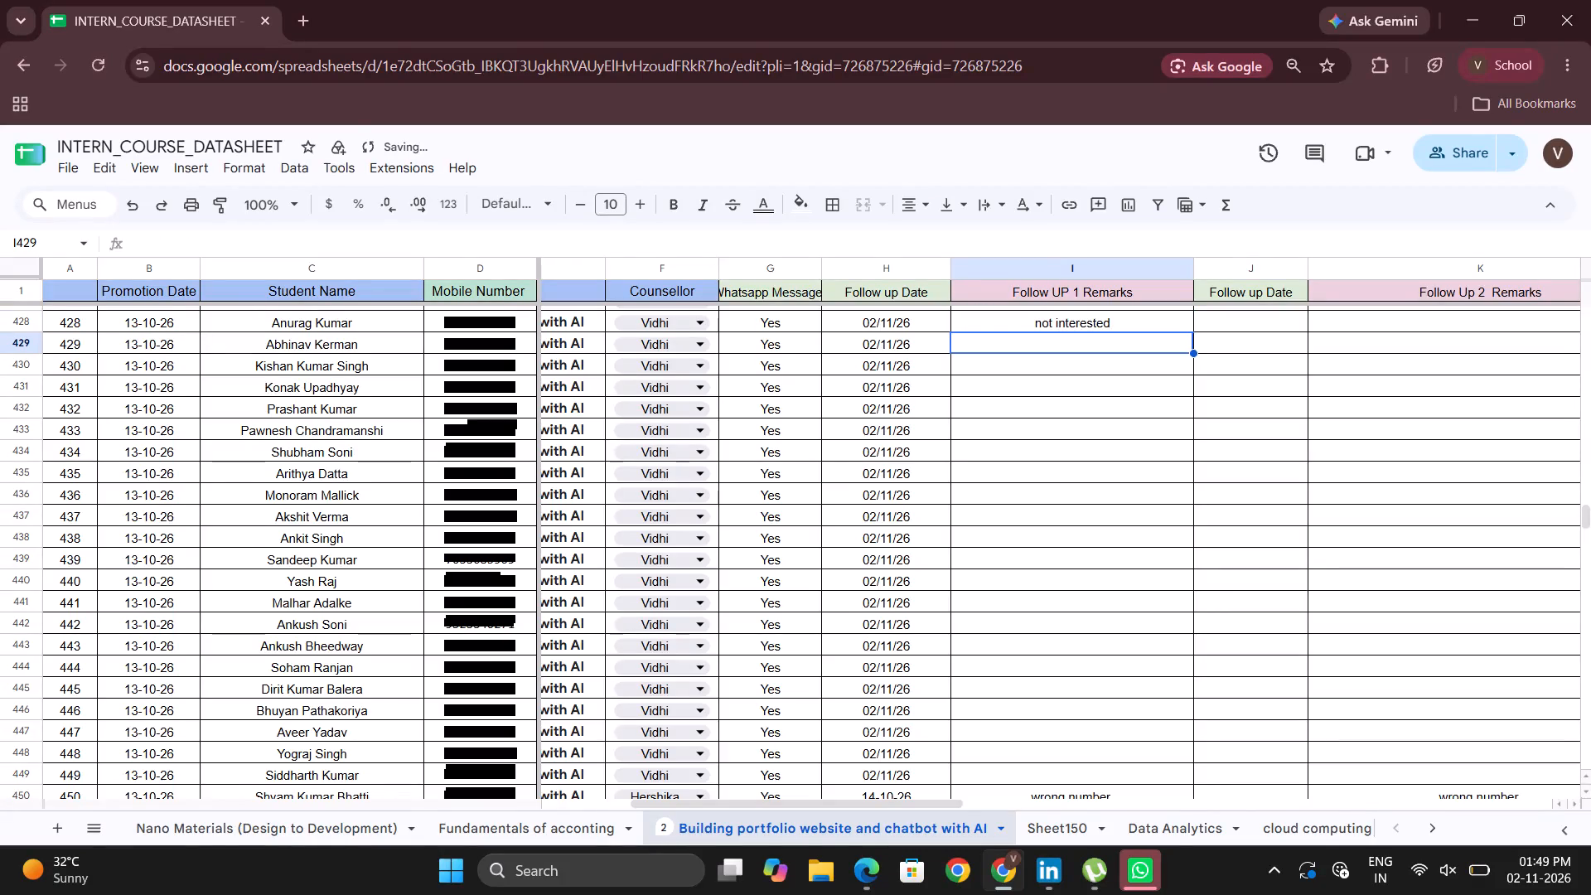
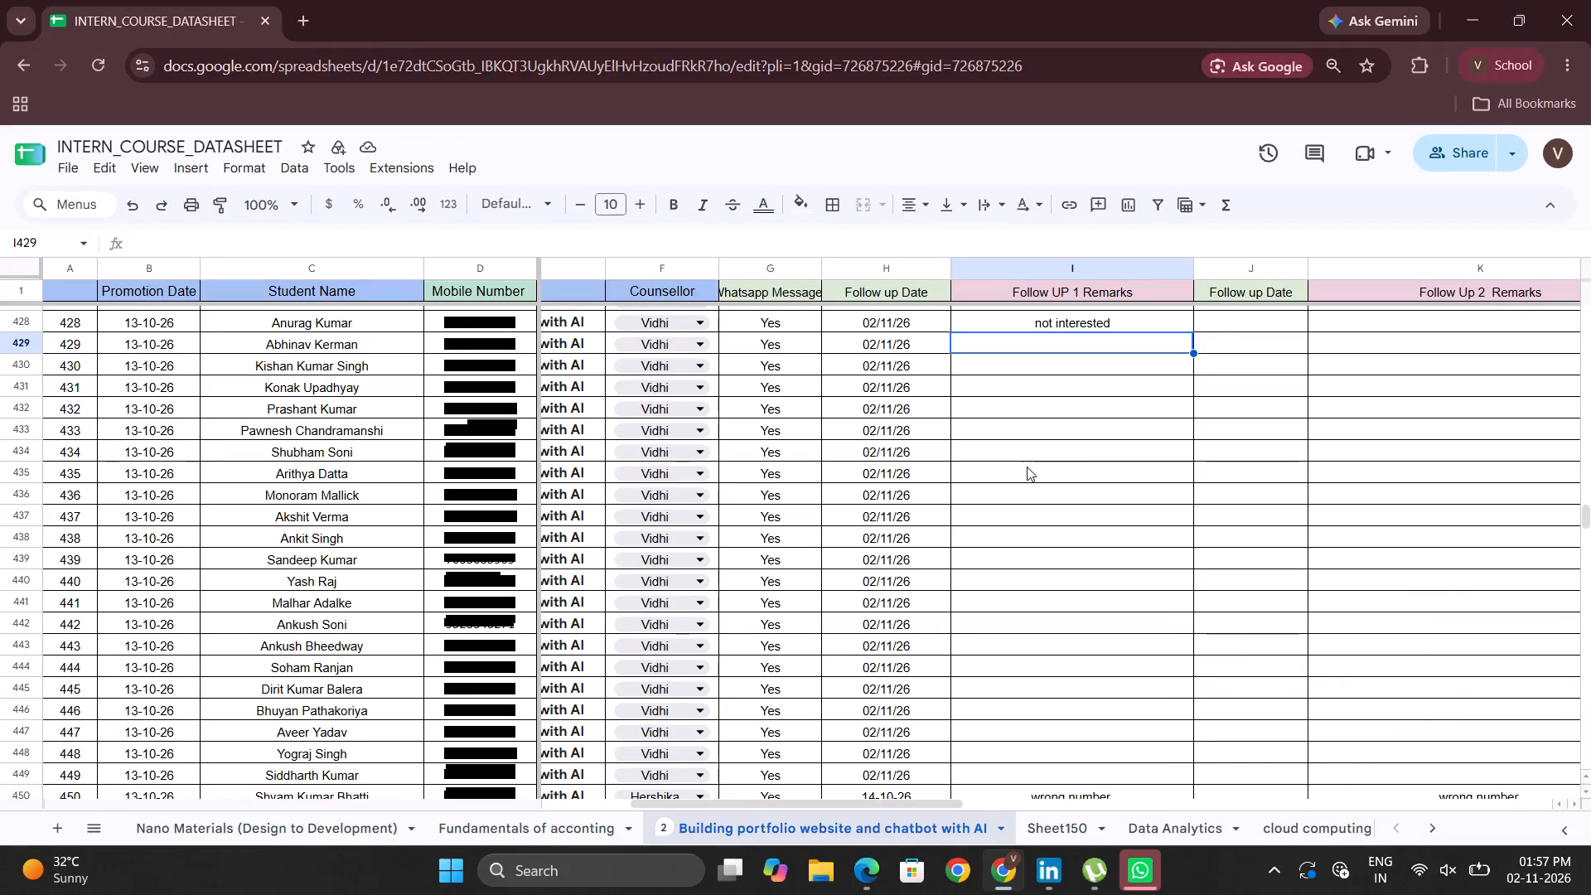
Select the Whatsapp Message cells from row 429 through row 449 to count the rows still lacking a Follow UP 1 remark.
scroll(1027, 467, down, 1)
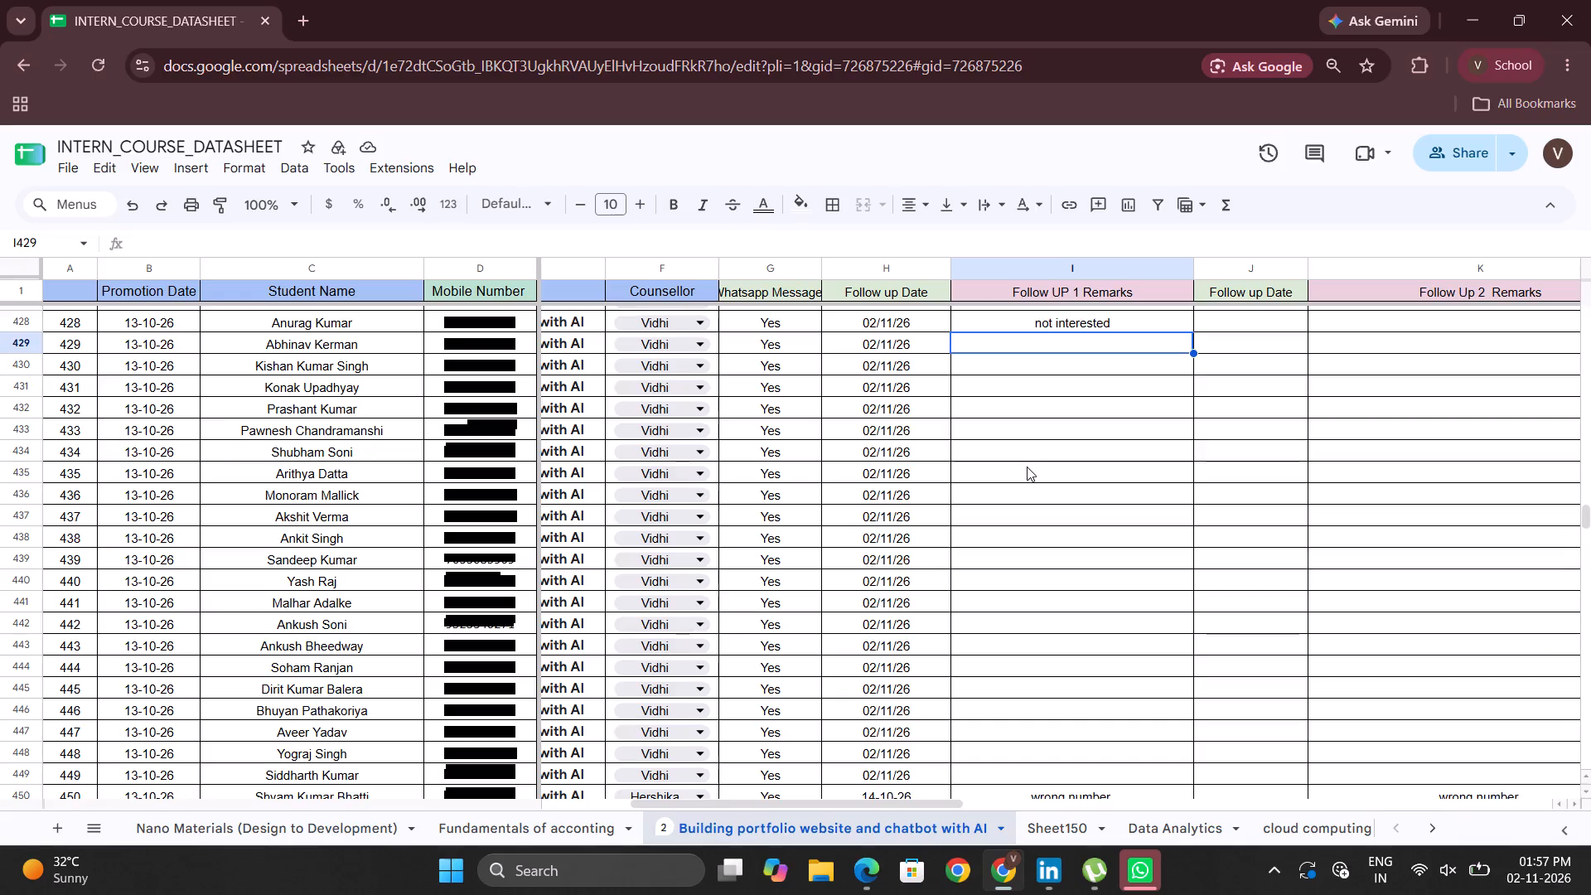
scroll(1027, 467, down, 1)
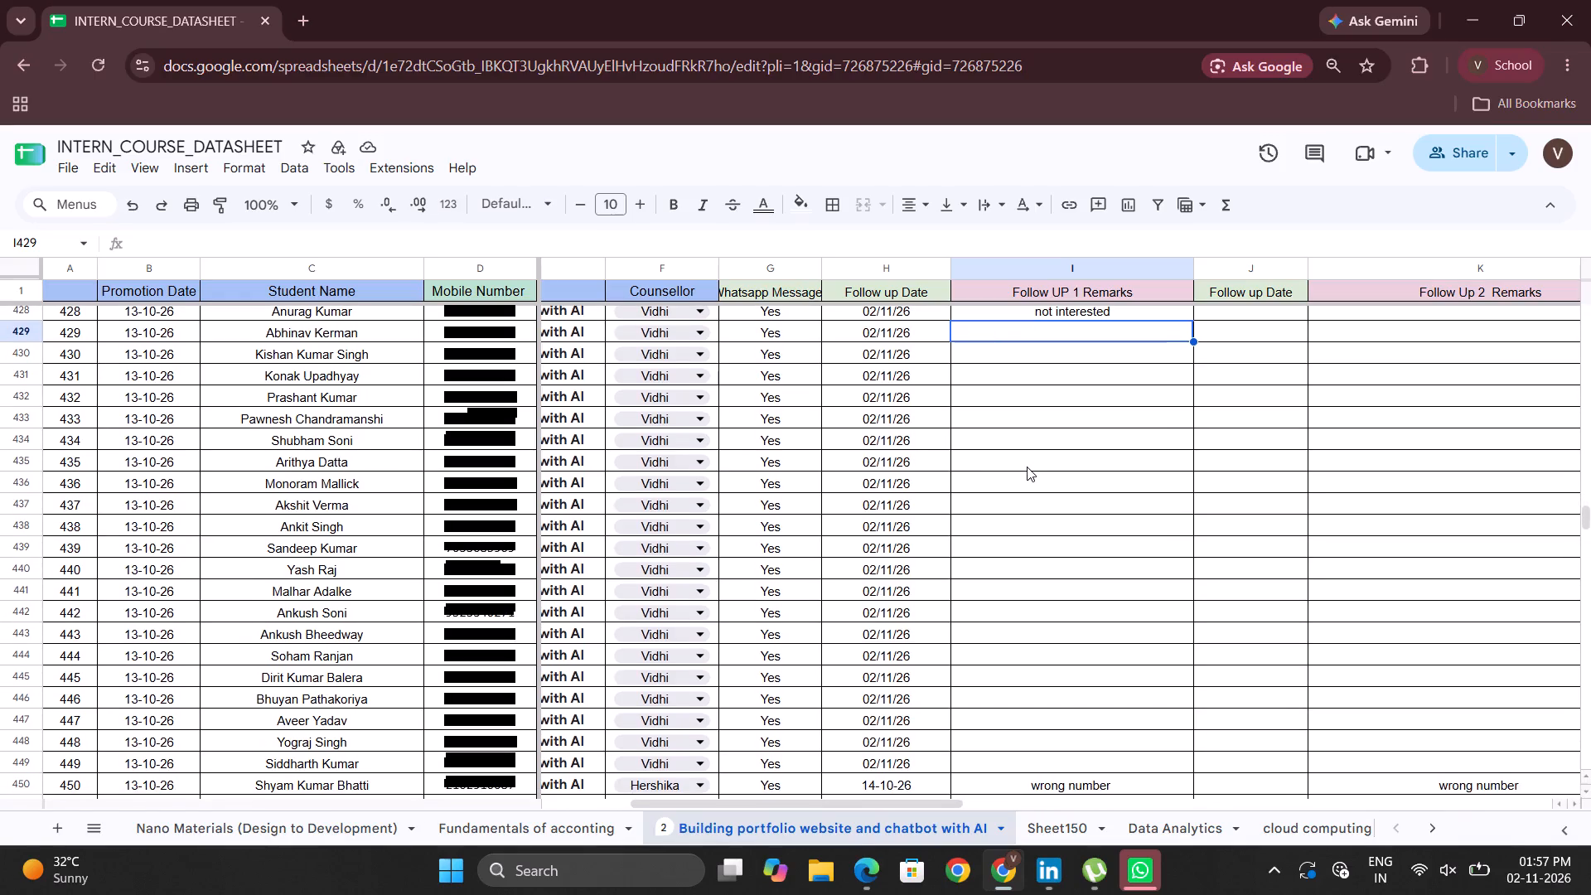
drag(775, 324, 804, 806)
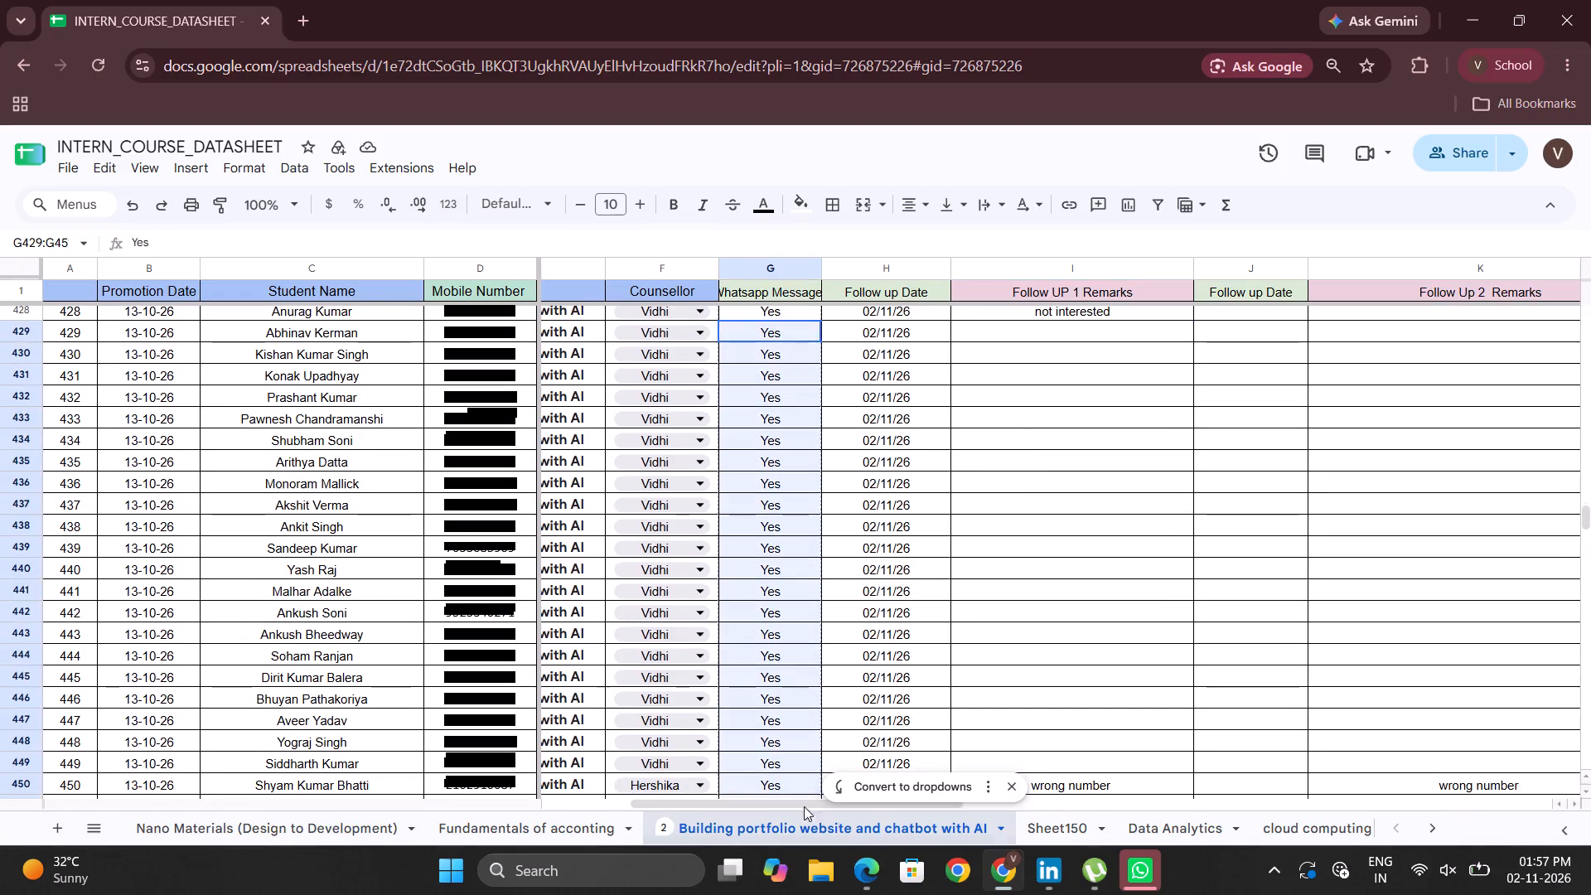
drag(804, 806, 783, 693)
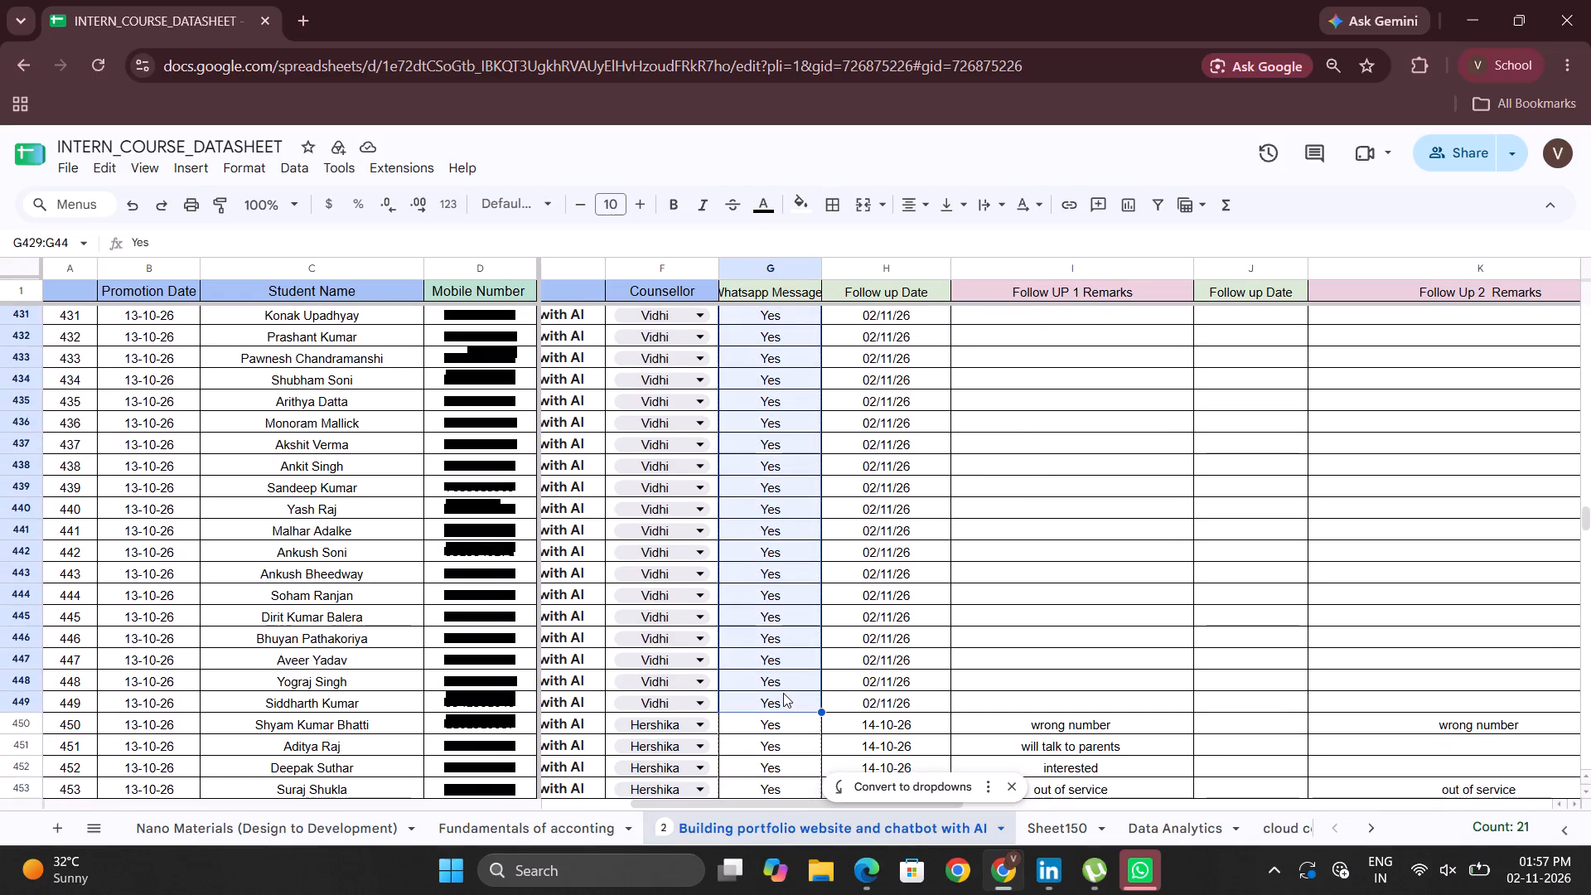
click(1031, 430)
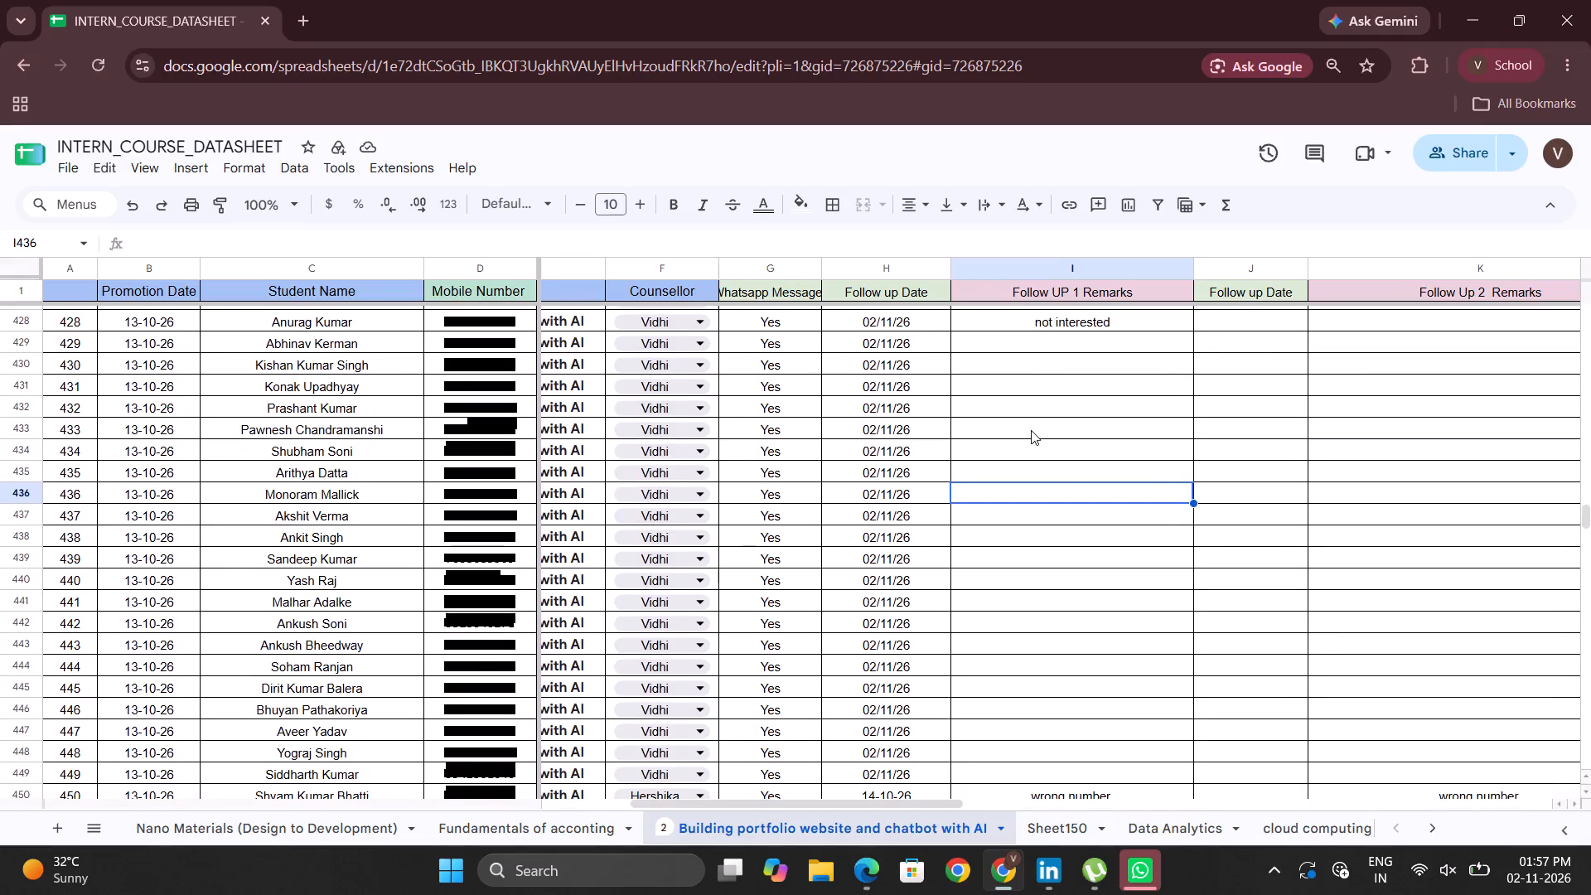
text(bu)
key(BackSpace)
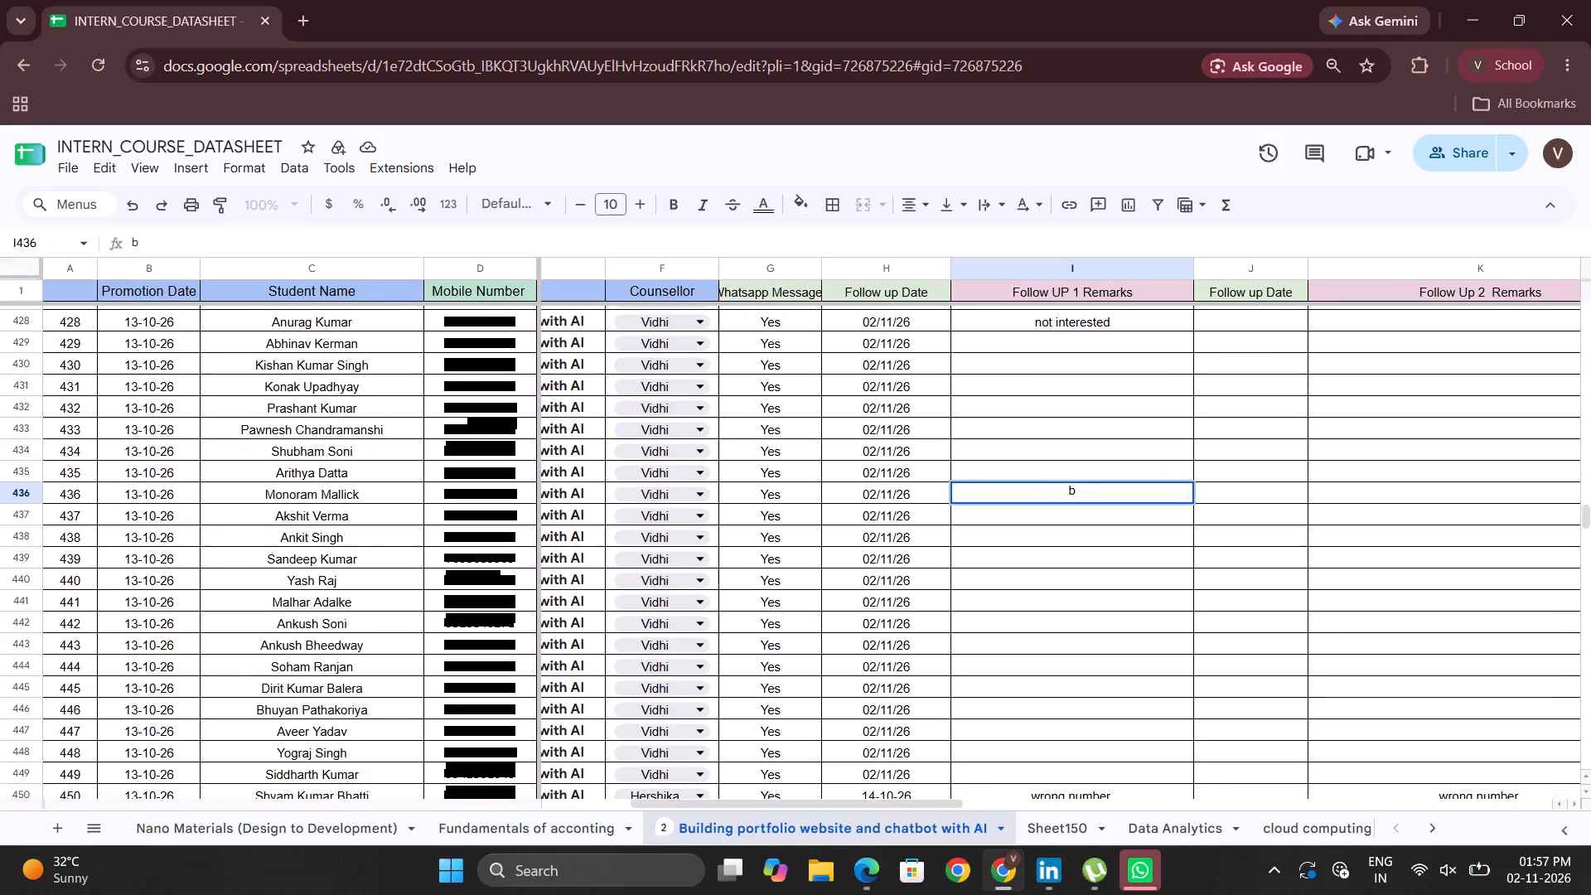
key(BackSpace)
Open the Follow UP 1 remark cell in row 429 for editing.
double_click(1079, 334)
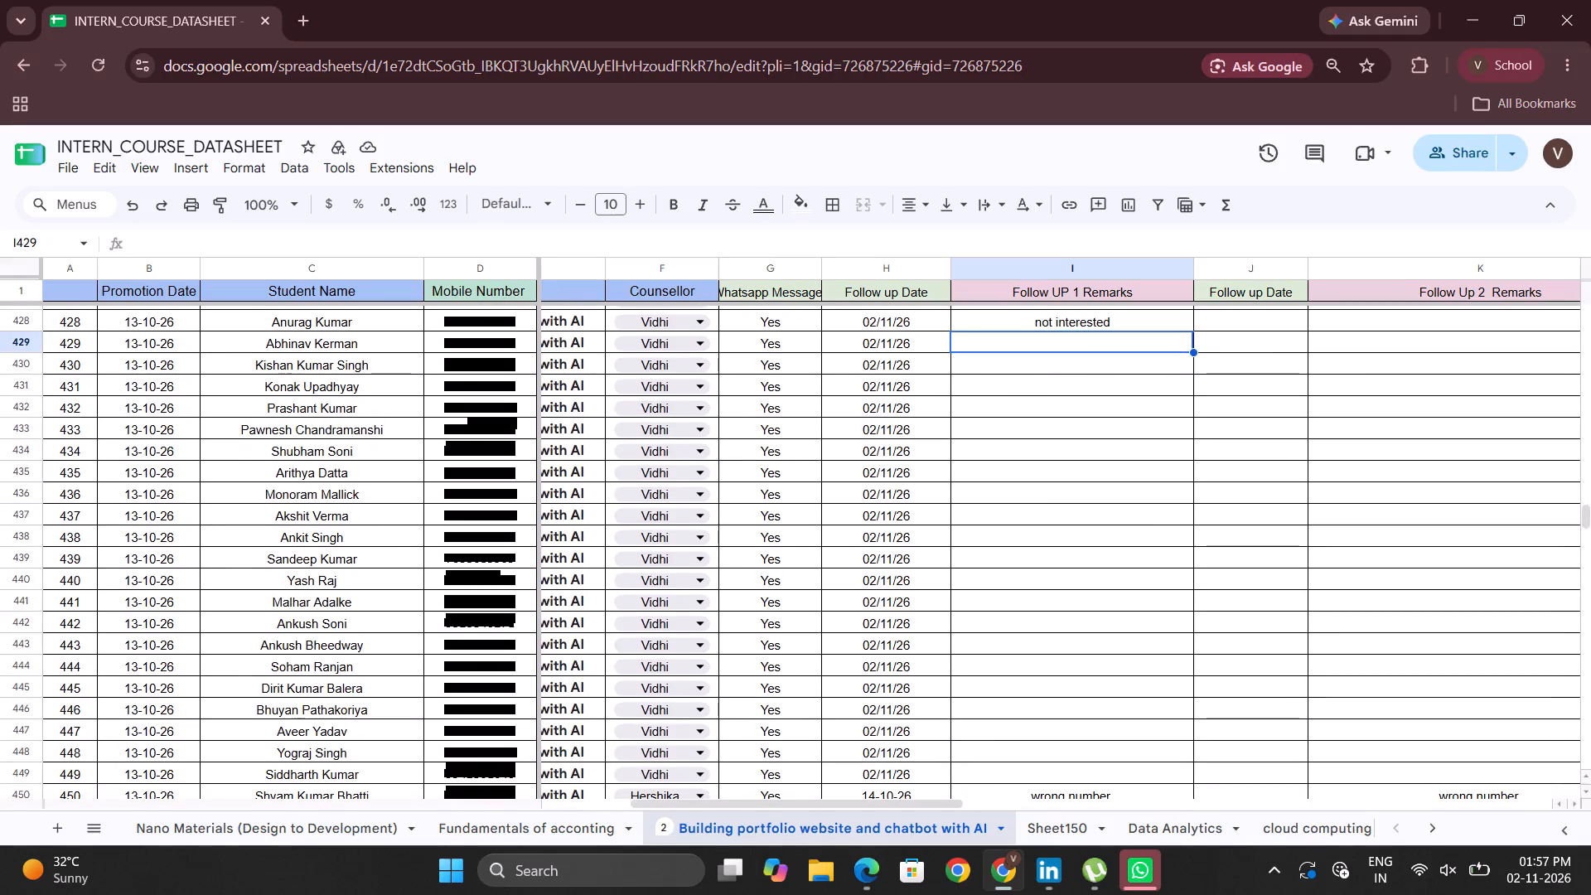
Enter "call cut" as the Follow UP 1 remark in row 429.
text(call)
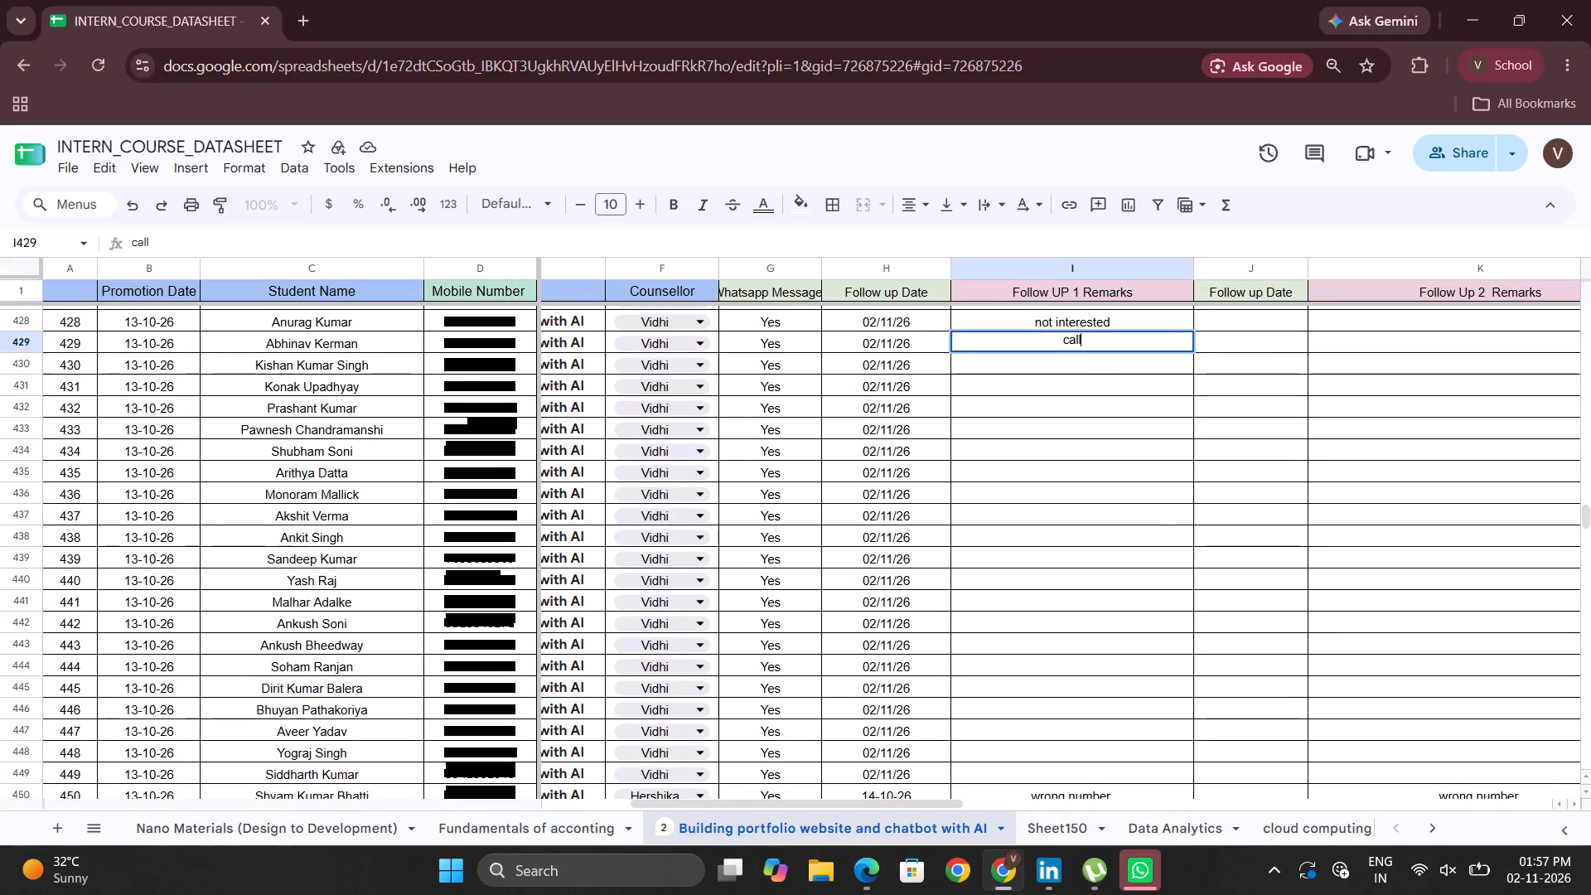
key(space)
text(cu)
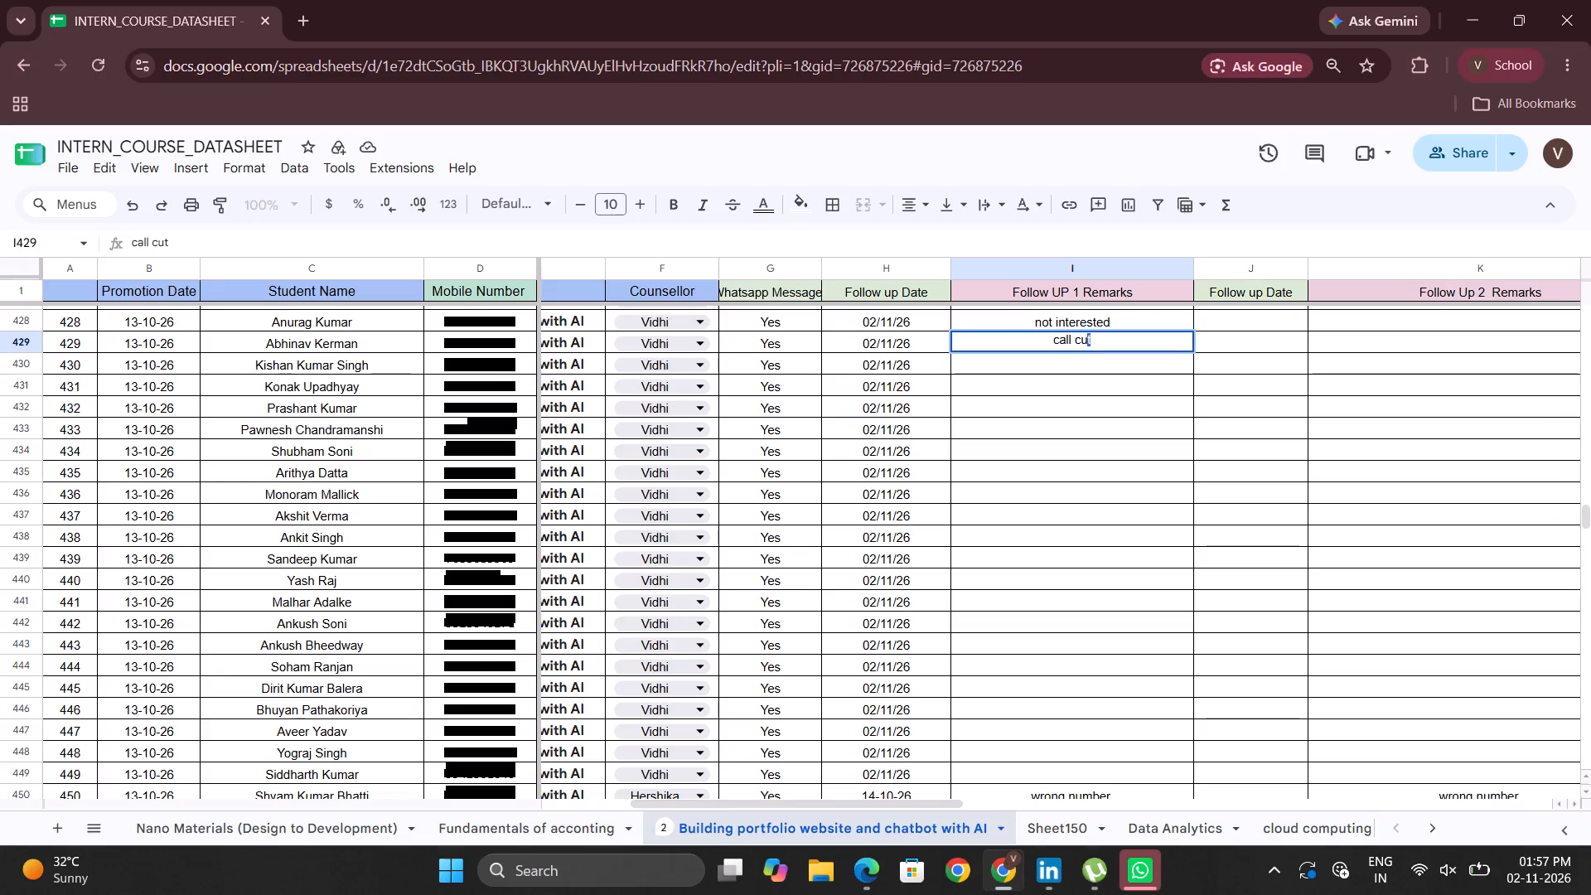
key(t)
key(Return)
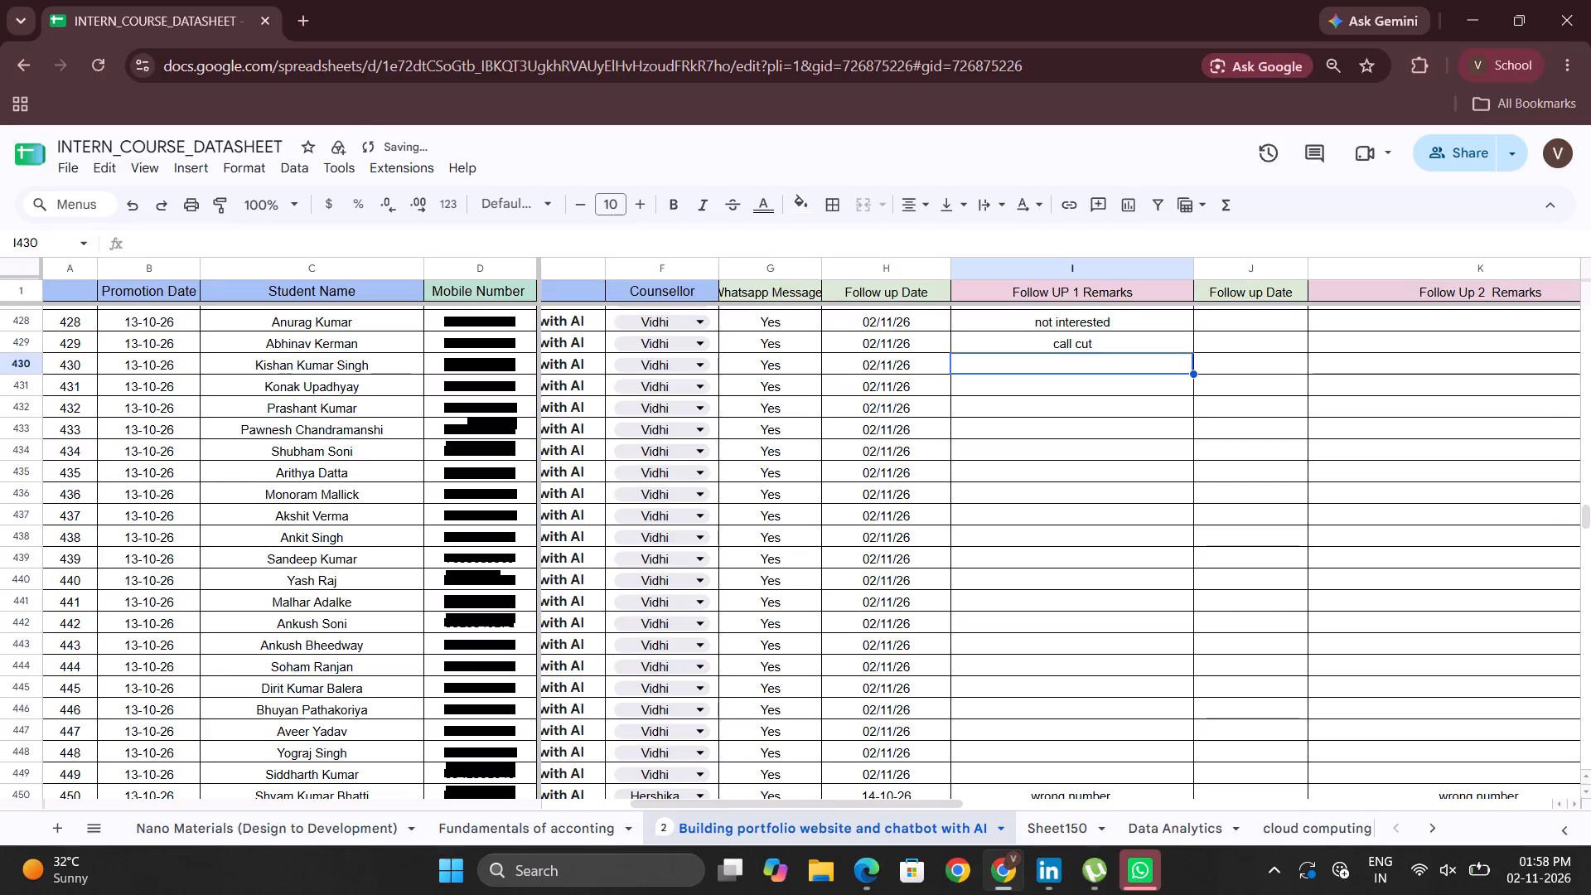
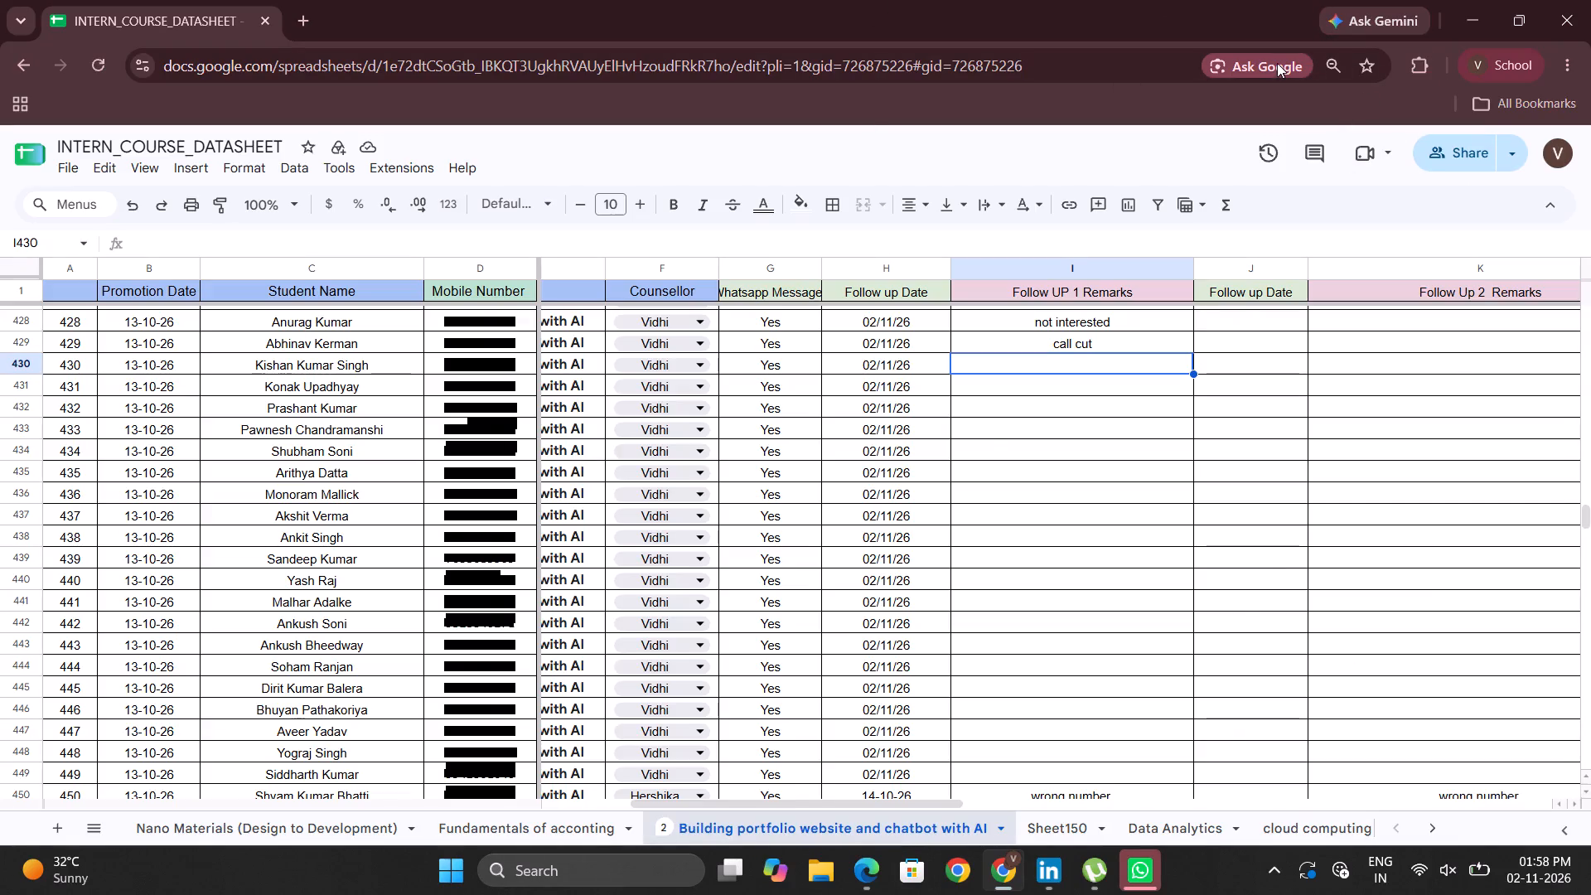
Enter "no response" as the Follow UP 1 remark in row 430.
text(no)
key(space)
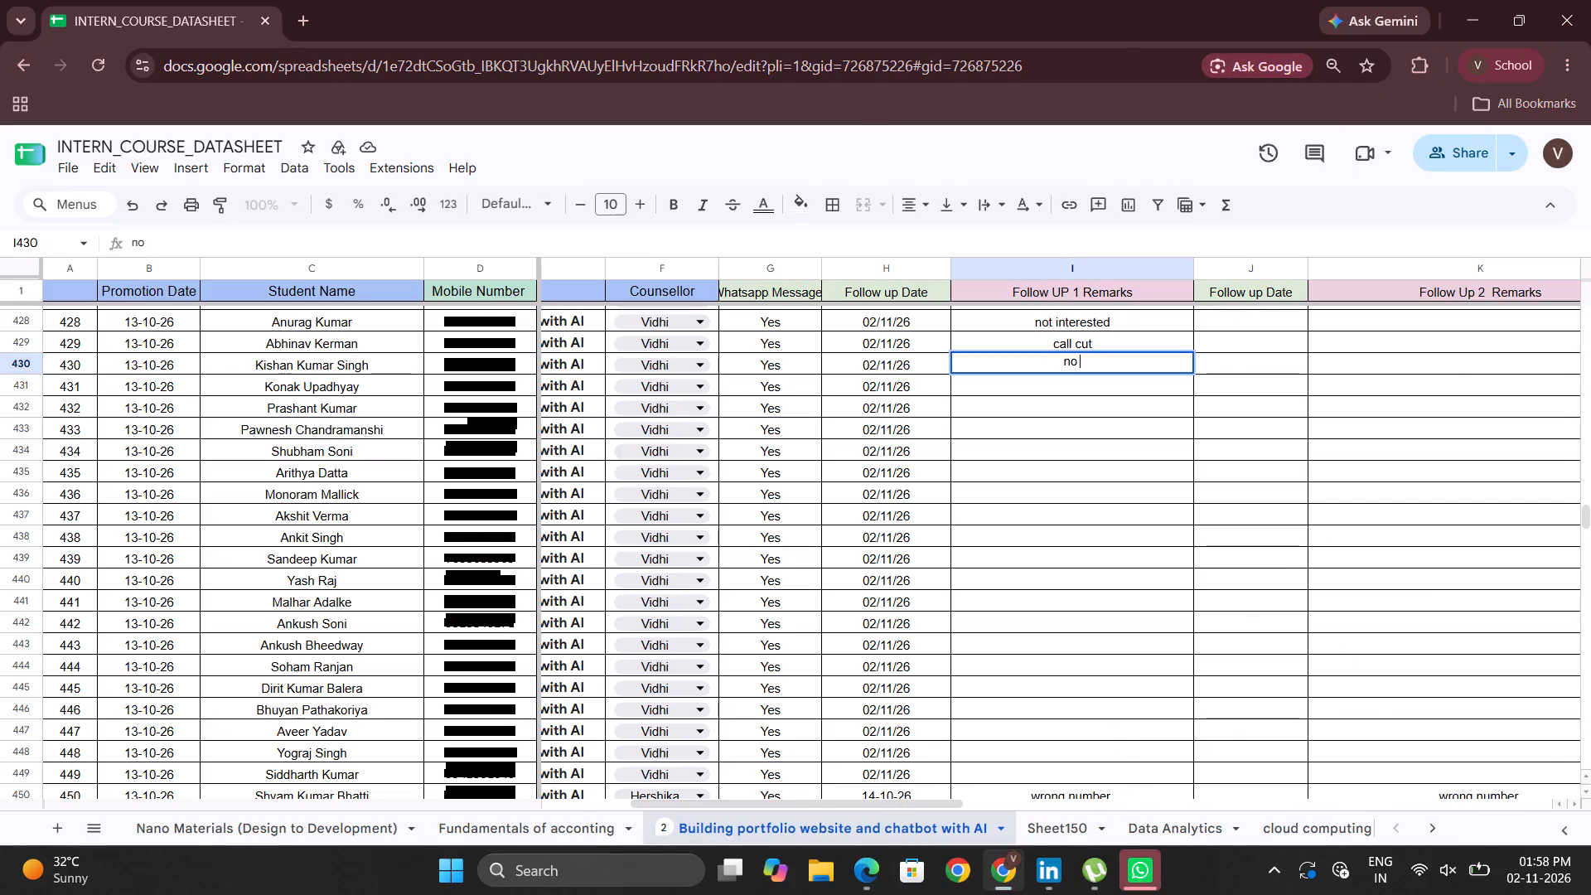
key(Return)
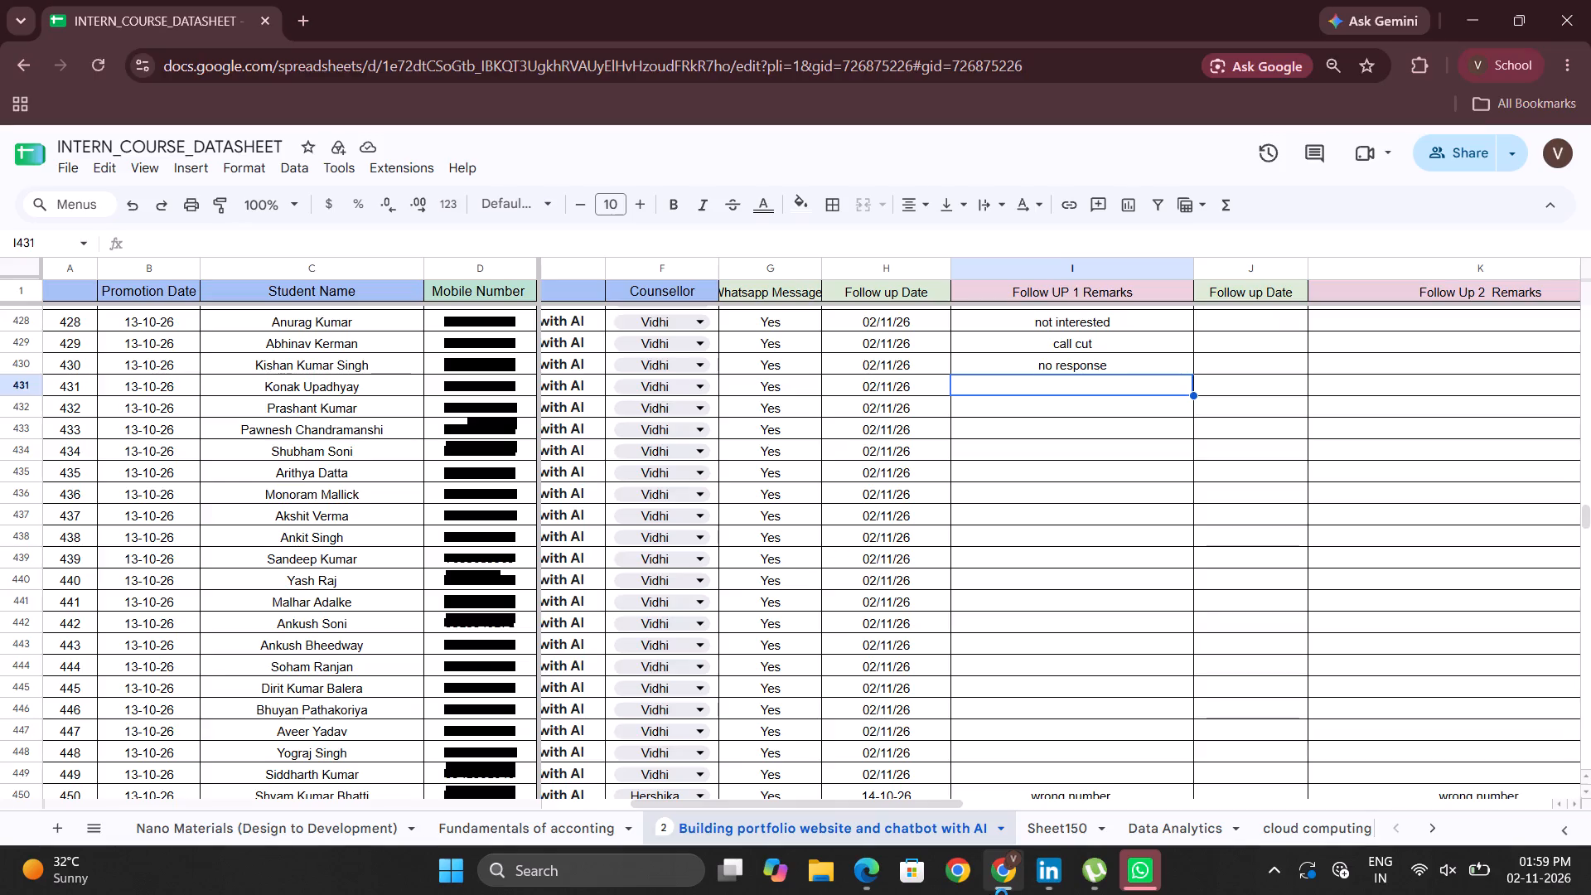
Enter "number not exist" as the Follow UP 1 remark in row 431.
text(num)
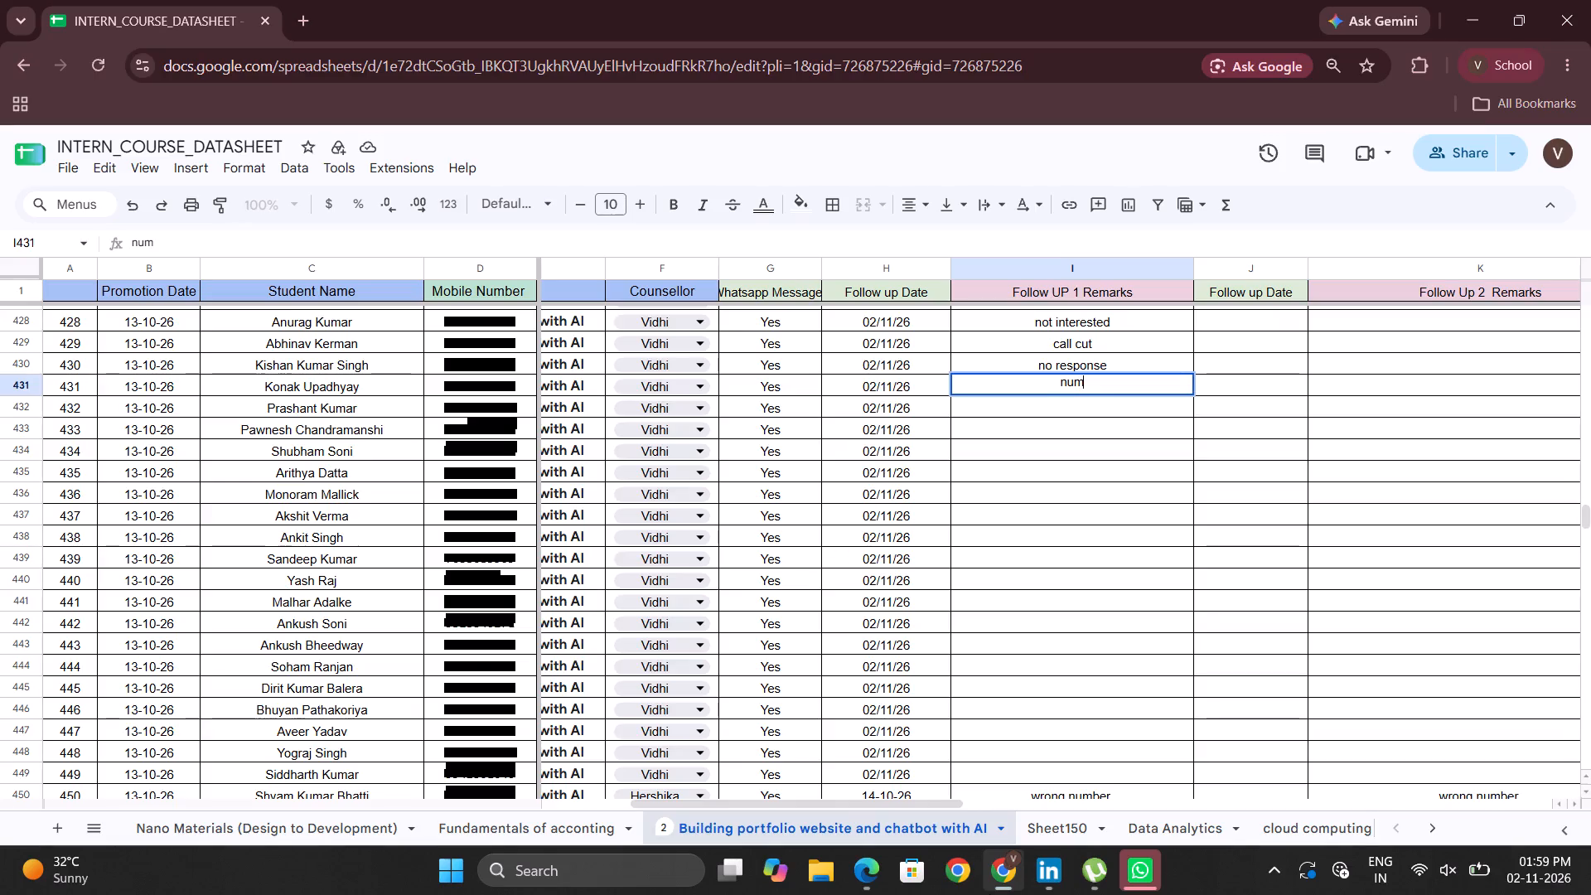
text(ber)
key(space)
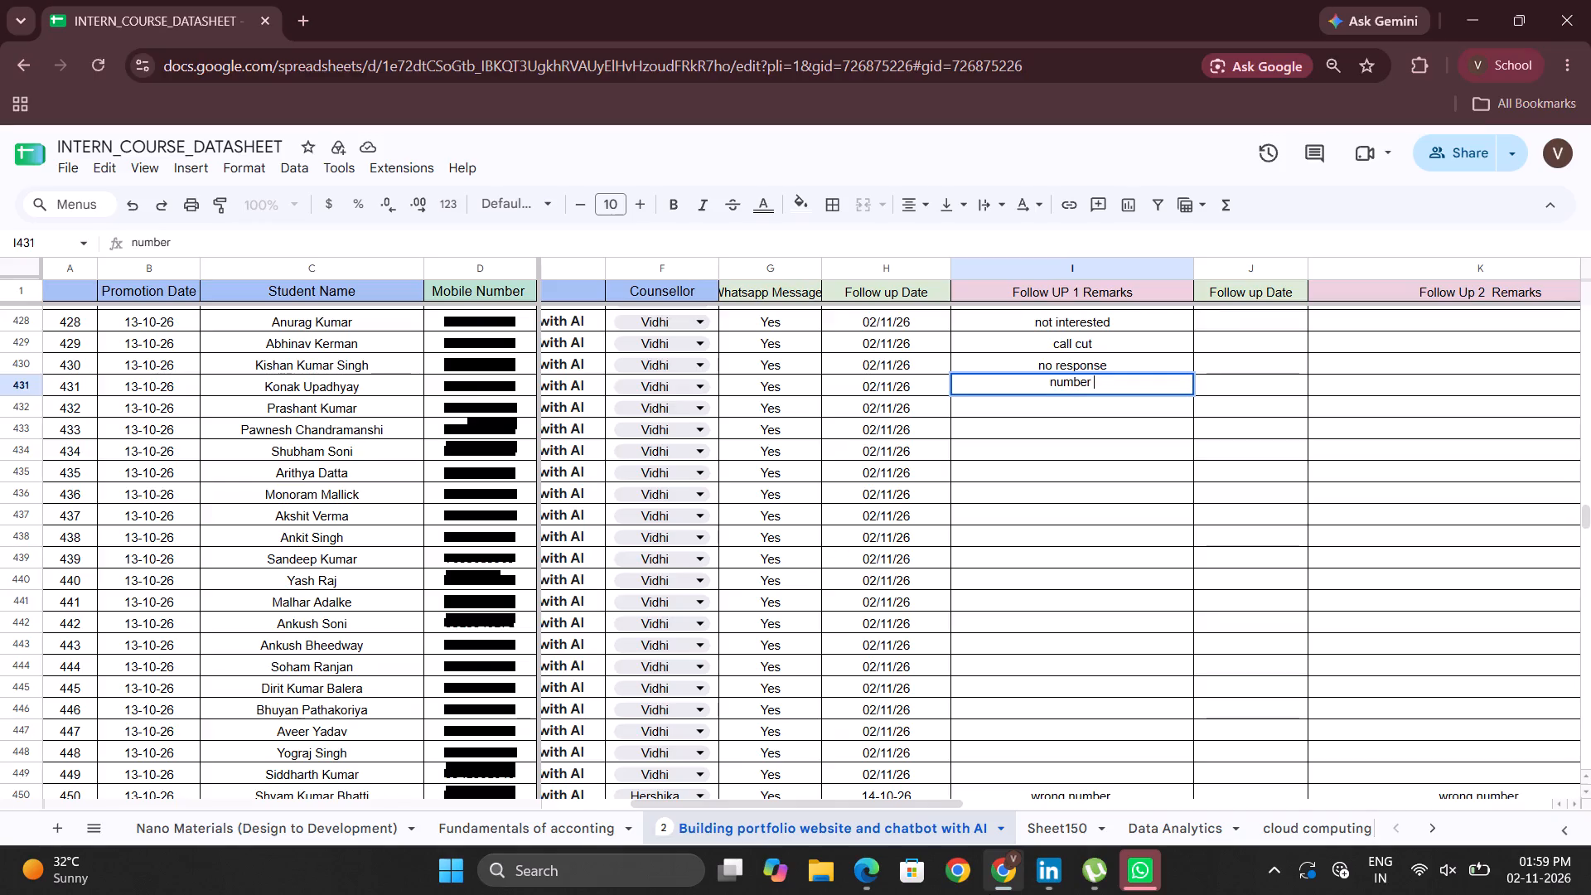
key(n)
key(o)
text(t)
key(space)
text(ex)
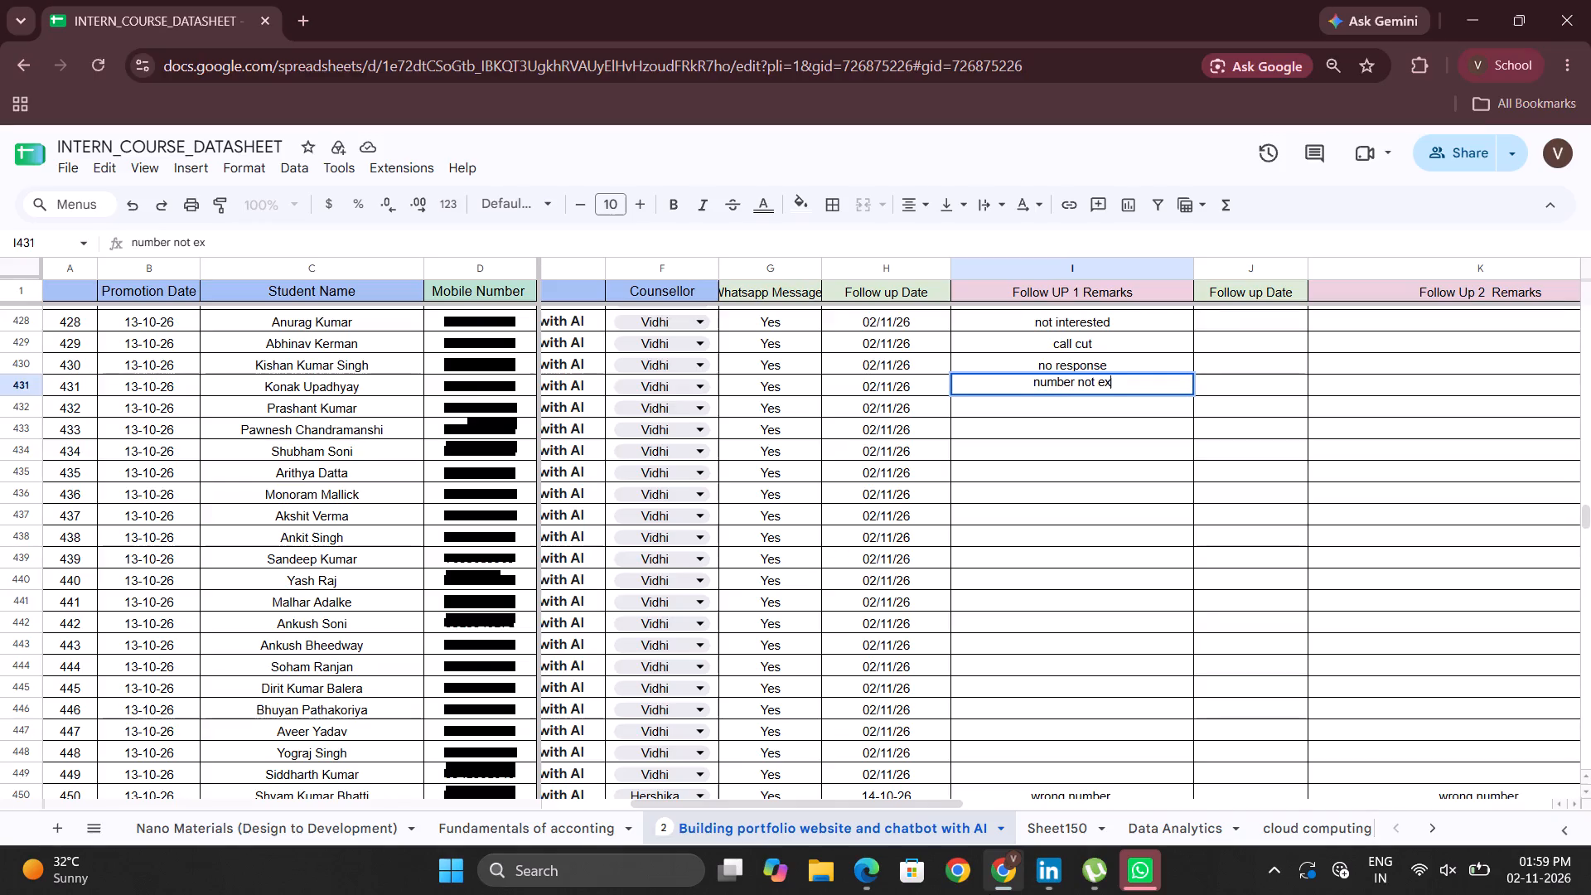
key(i)
text(st)
key(Return)
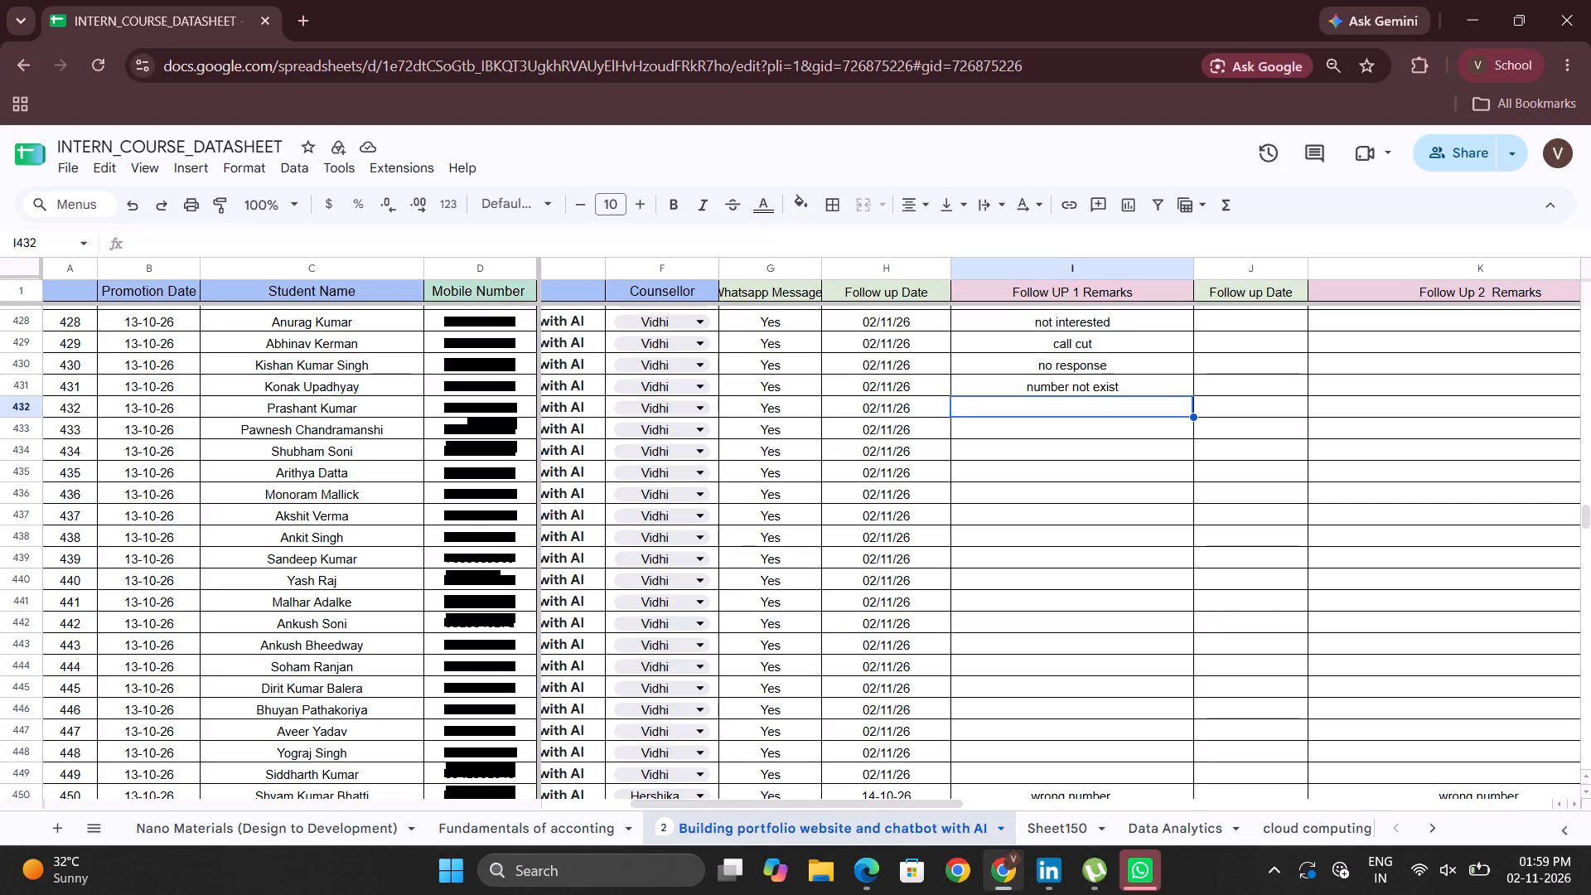
Select the Follow UP 1 Remarks cell in row 432.
scroll(989, 894, down, 2)
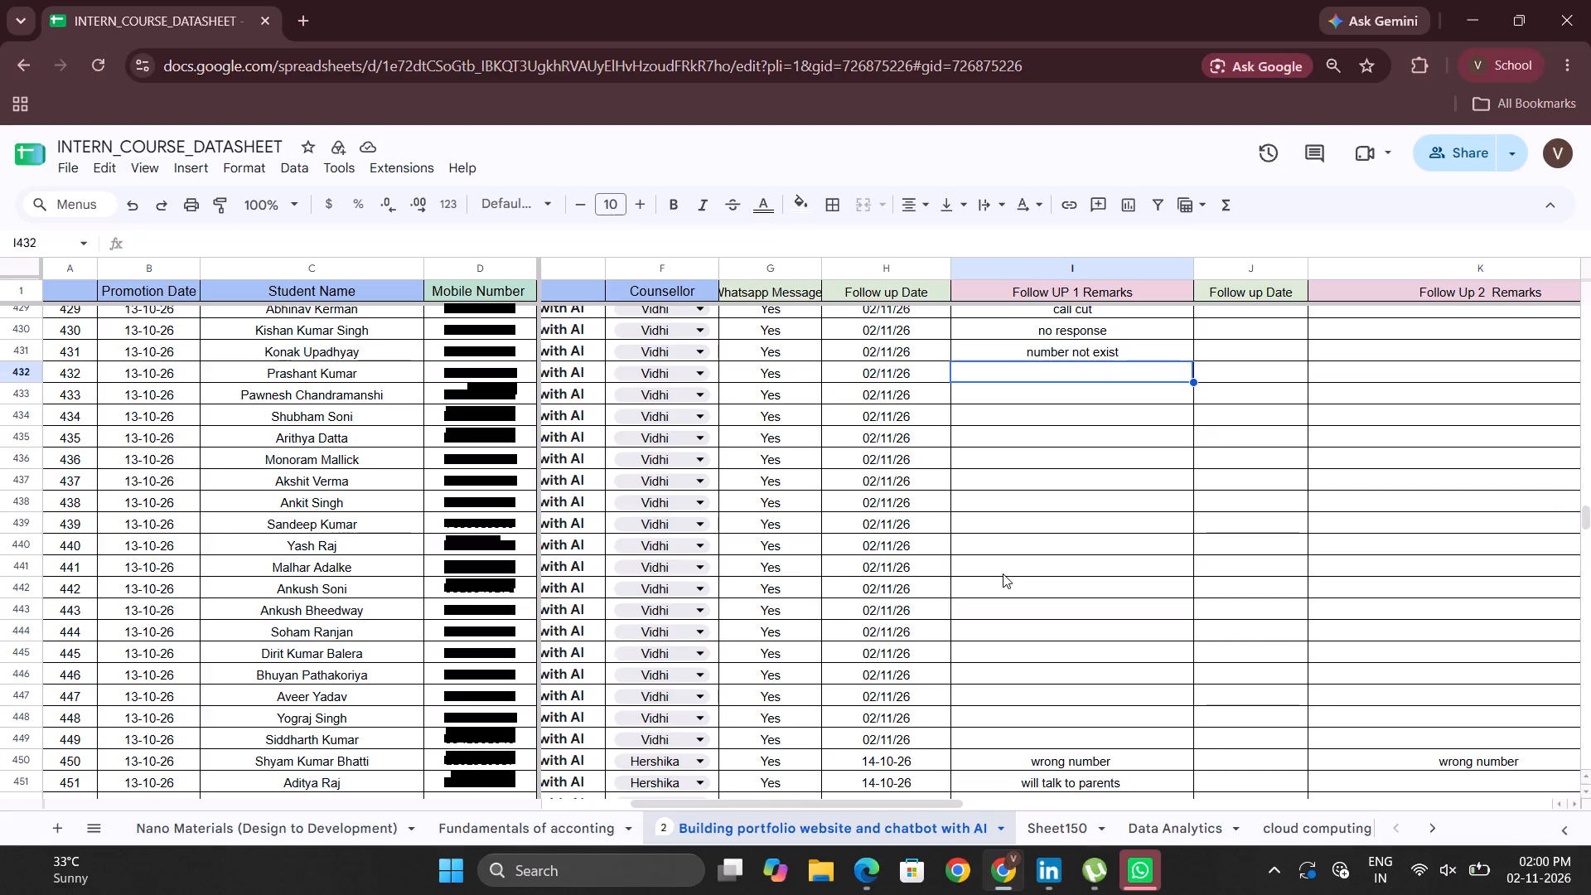
click(1009, 398)
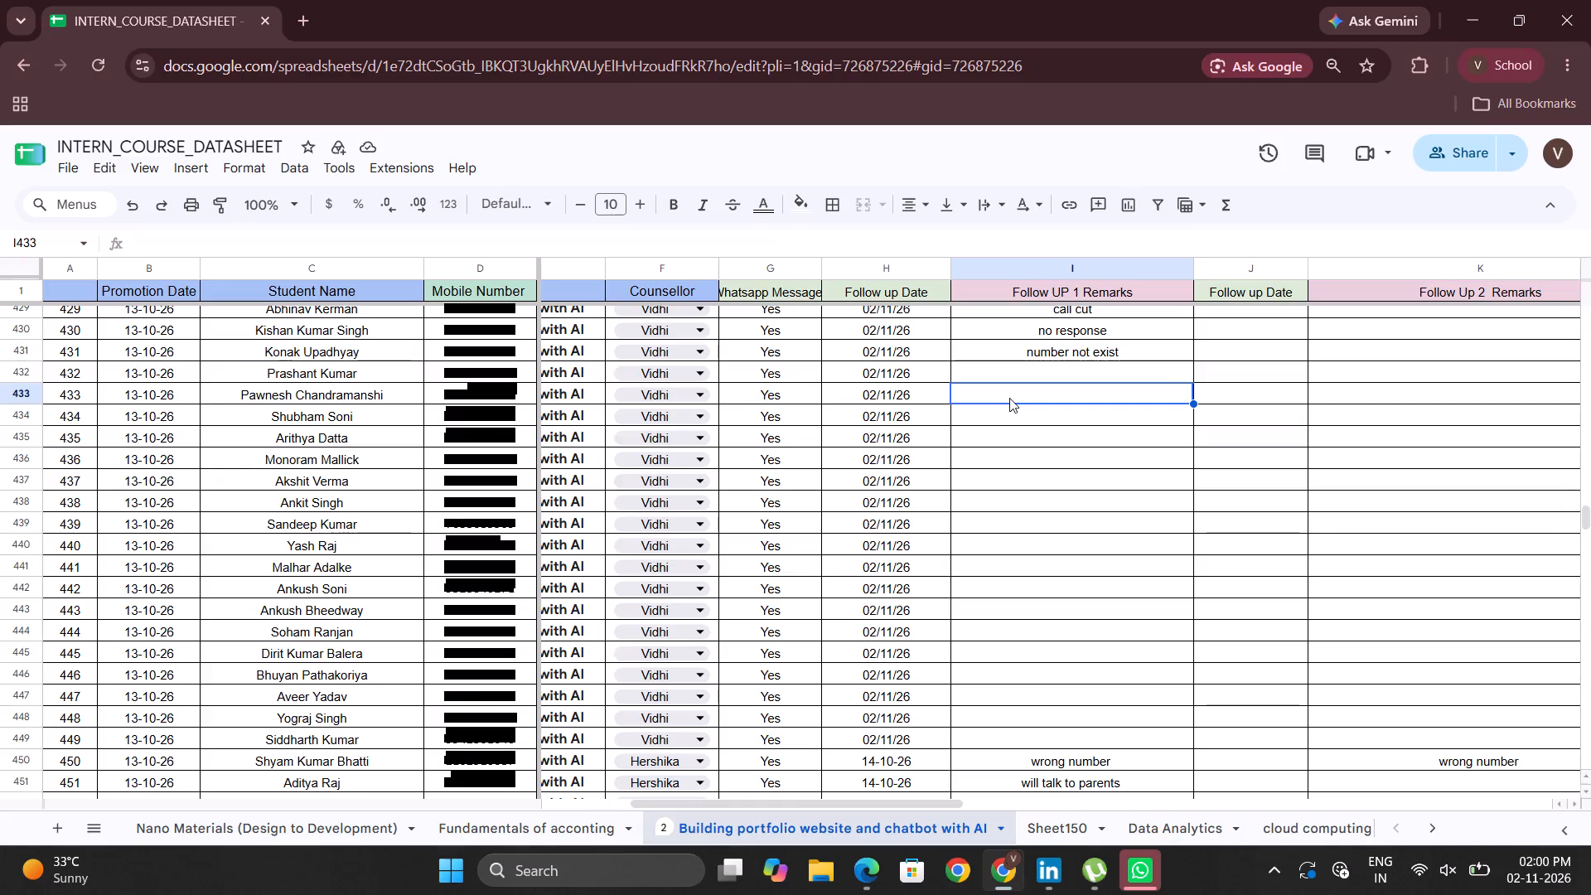
key(Up)
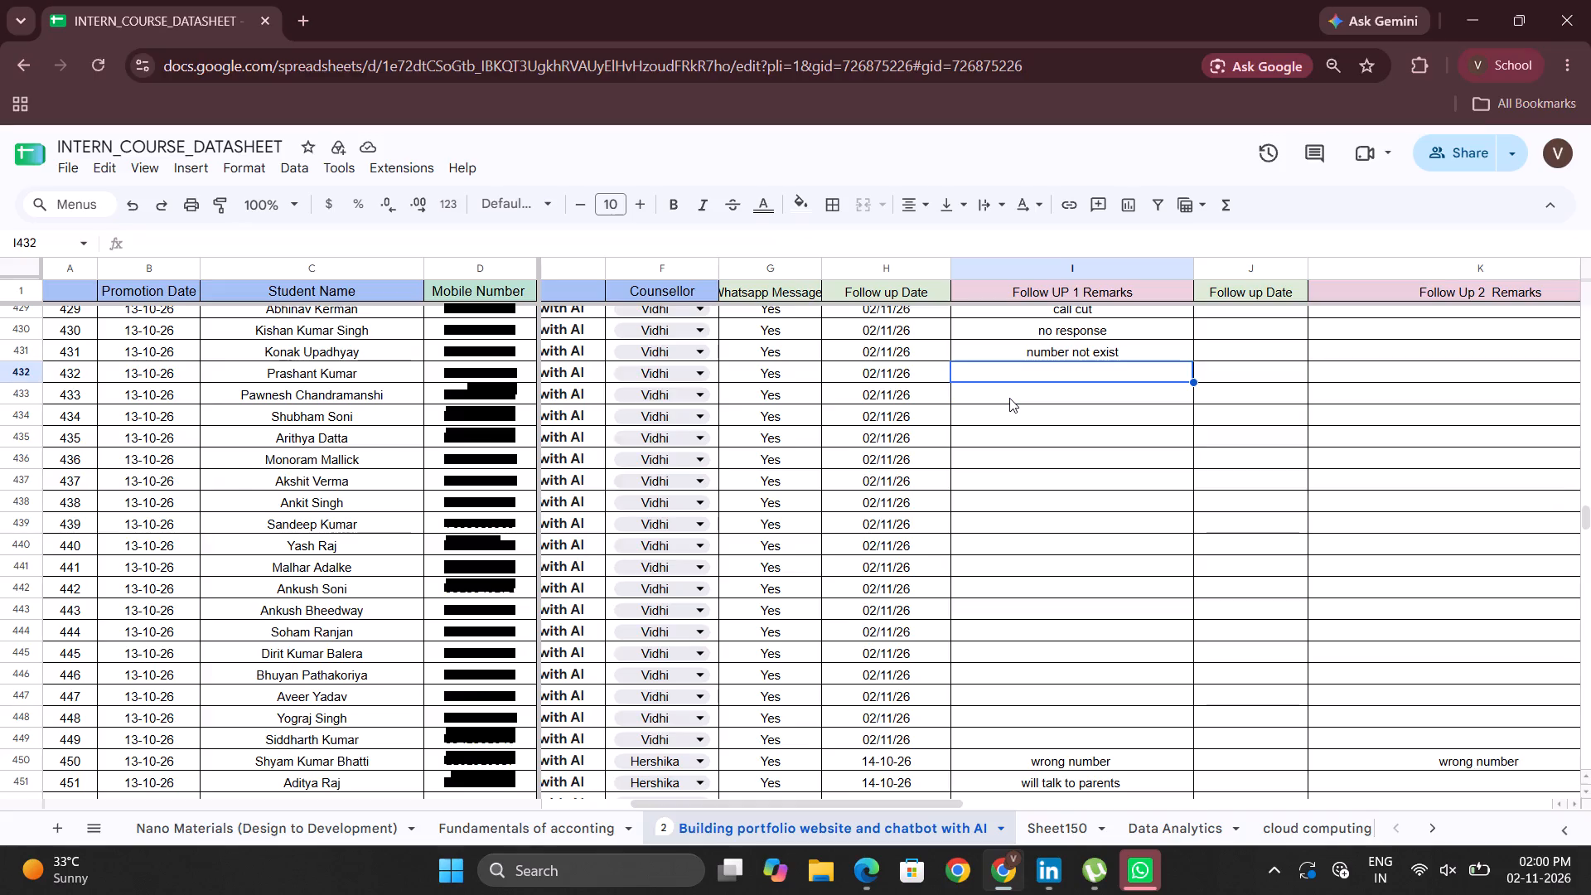
Enter "no response" as the Follow UP 1 remark in row 432.
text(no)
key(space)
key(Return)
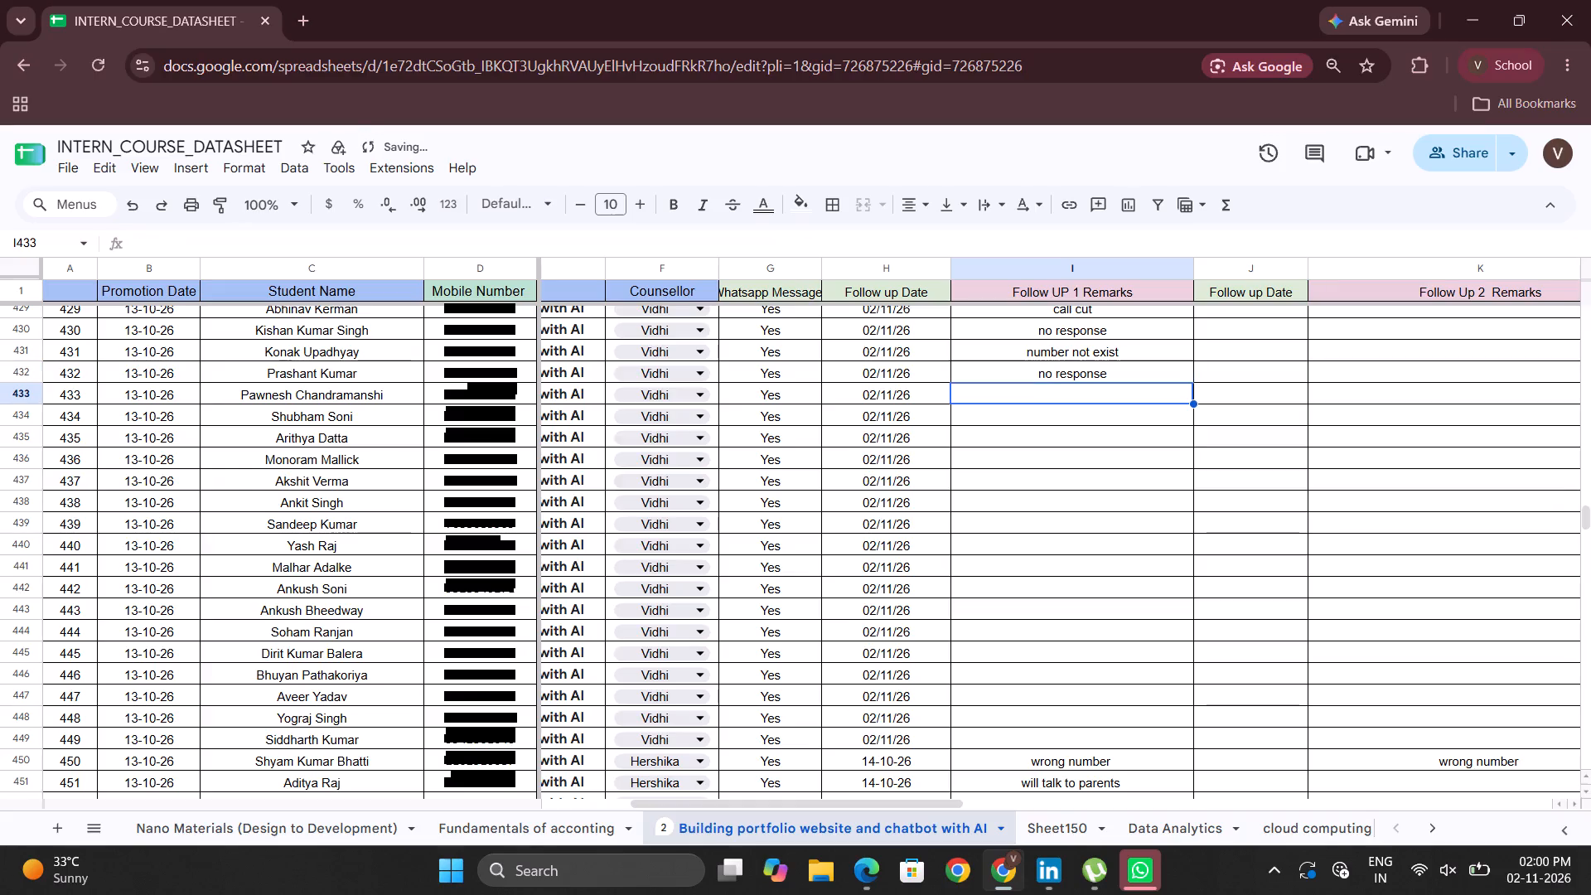
Enter "wrong number" as the Follow UP 1 remark in row 433.
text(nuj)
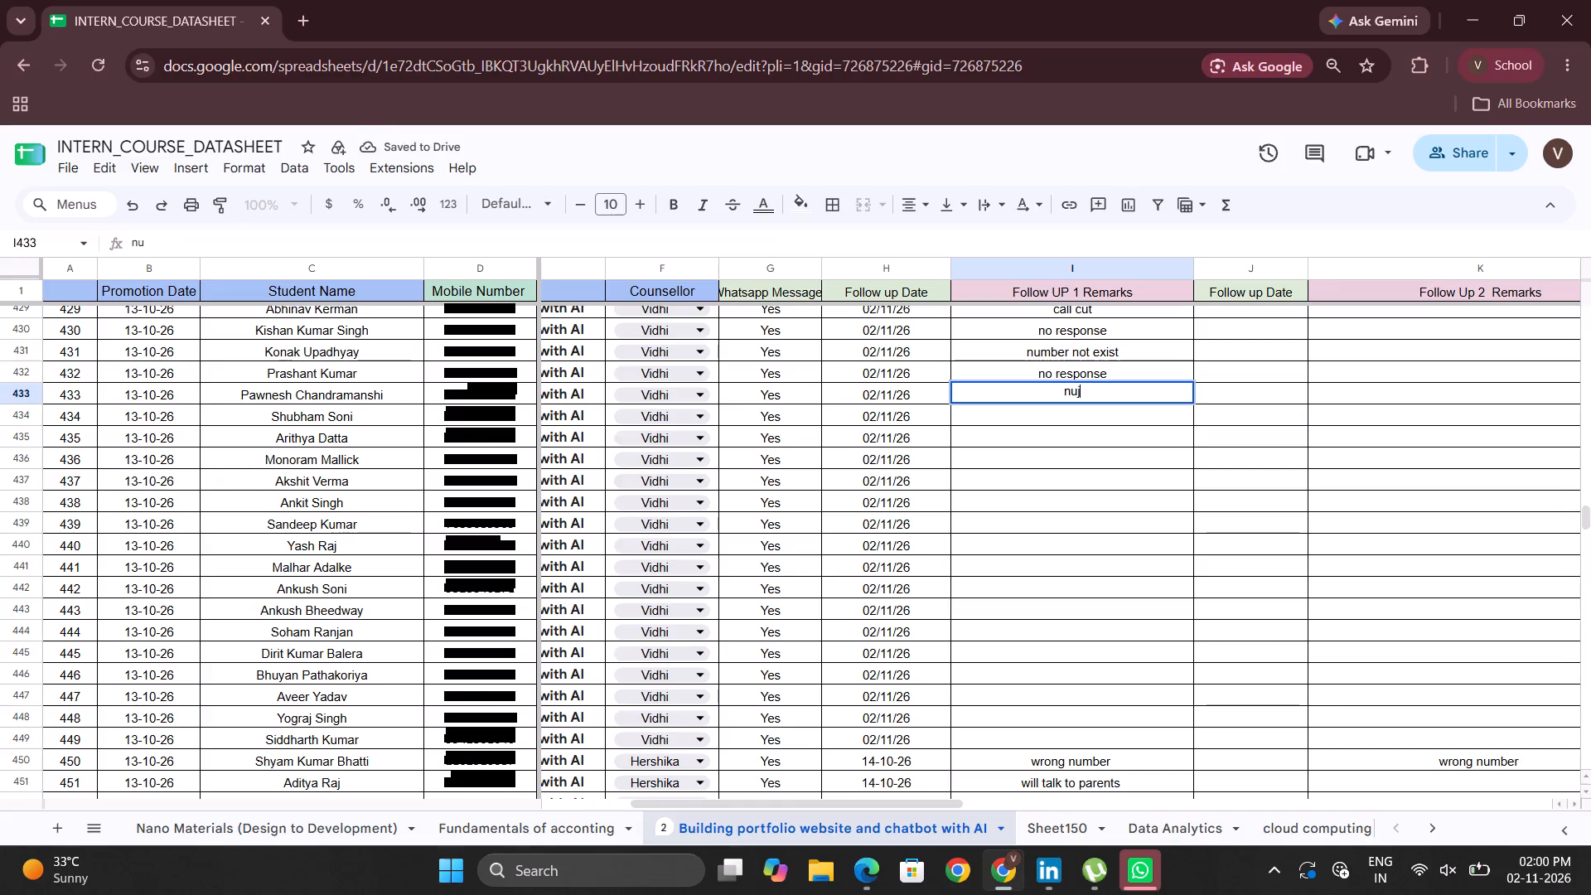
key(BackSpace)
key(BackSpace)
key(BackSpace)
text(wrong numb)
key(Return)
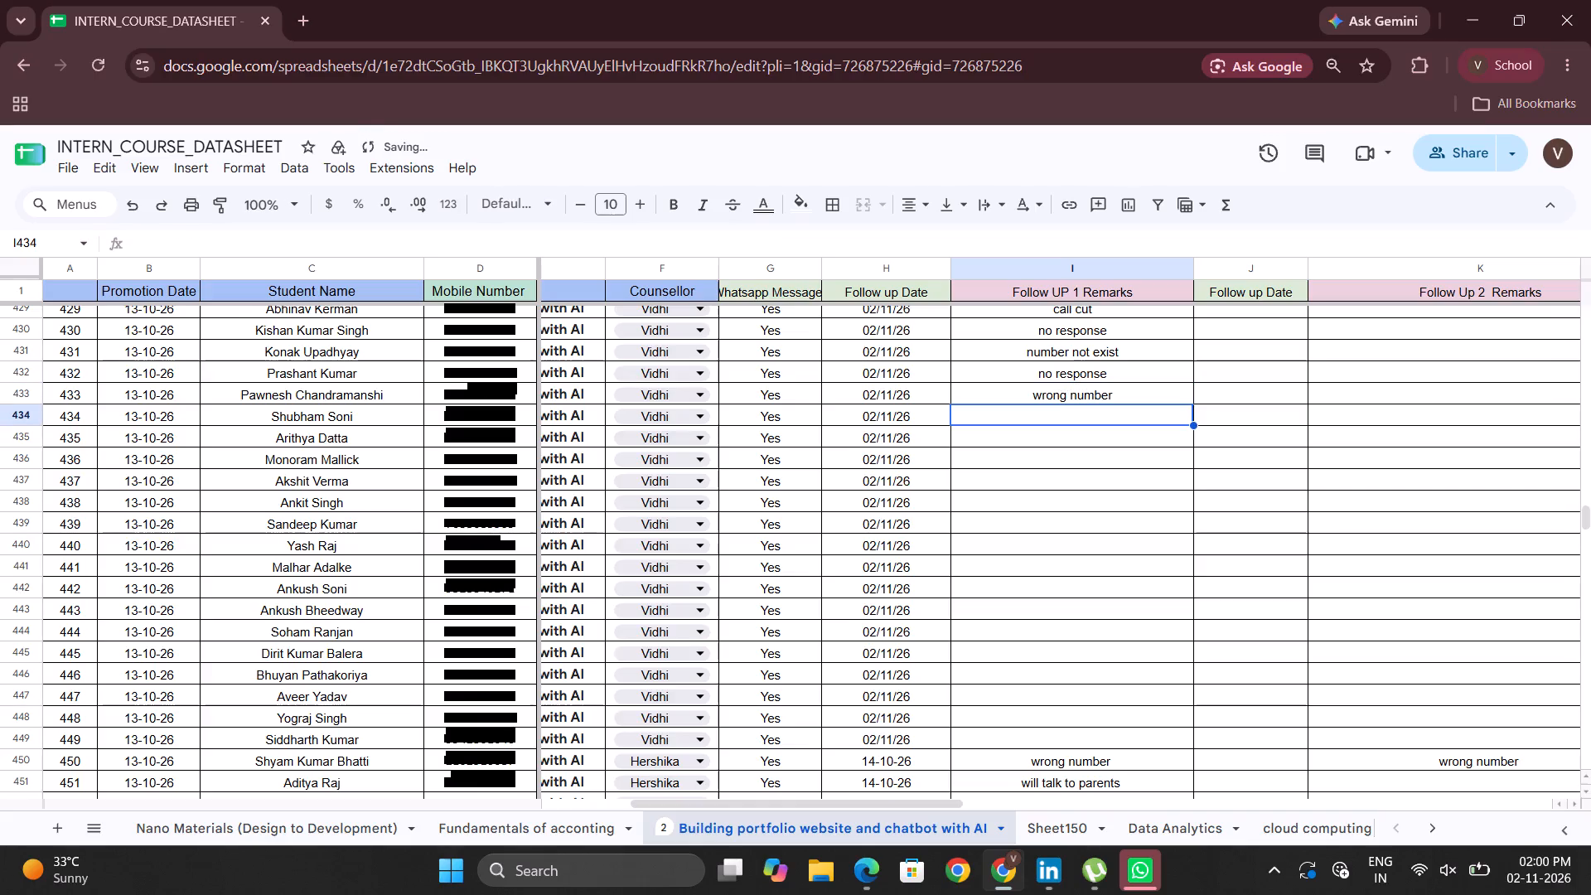
Select the Whatsapp Message cells from row 434 to row 449 to check how many student rows remain.
scroll(1009, 398, down, 1)
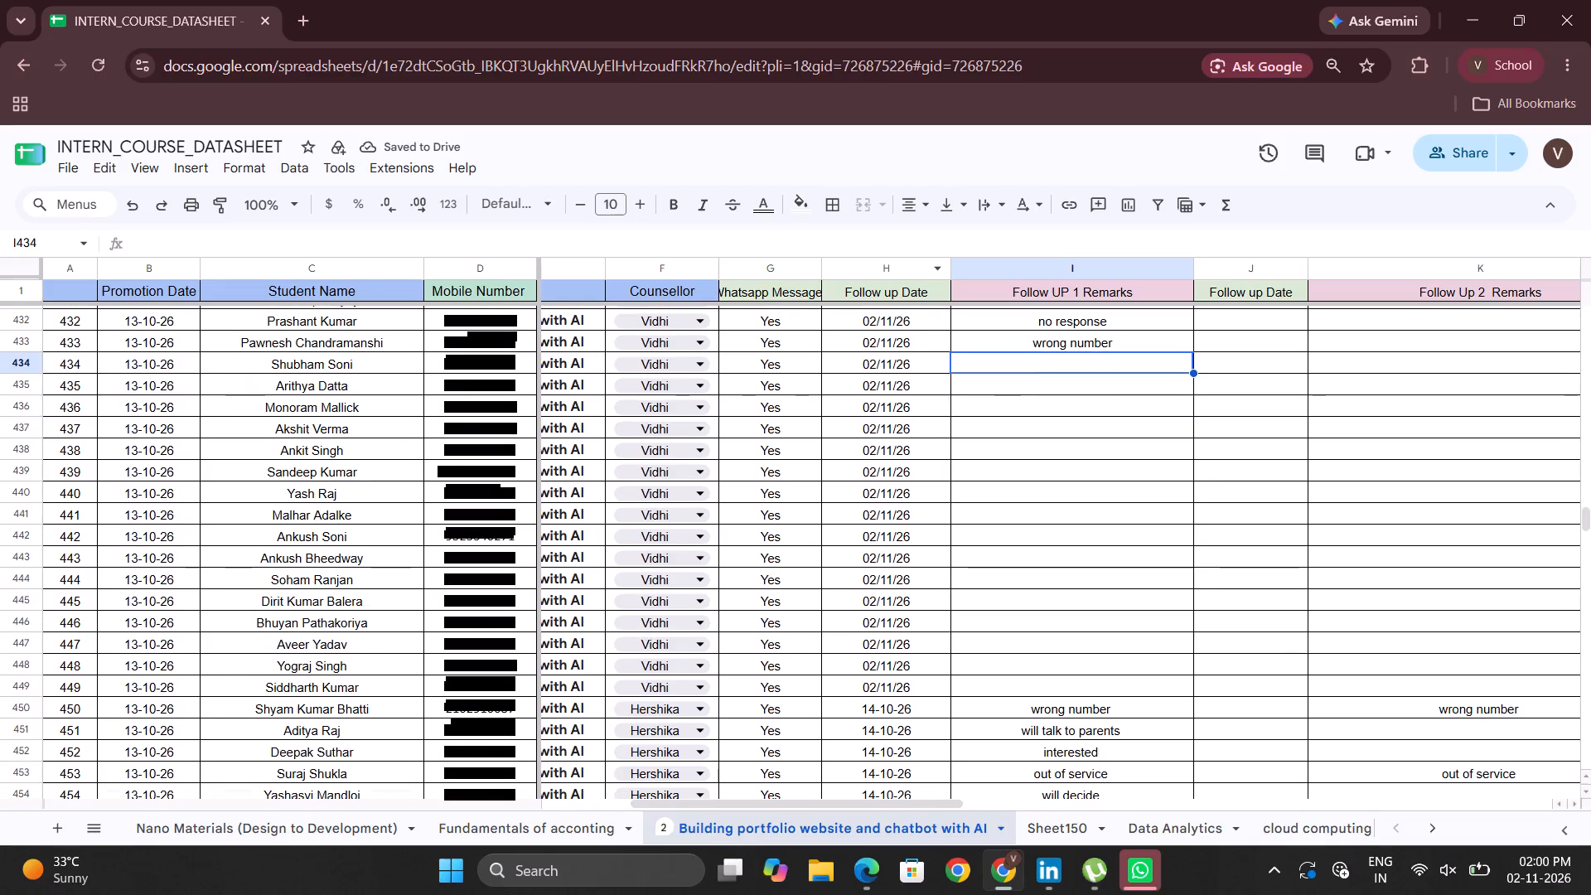
drag(766, 363, 764, 739)
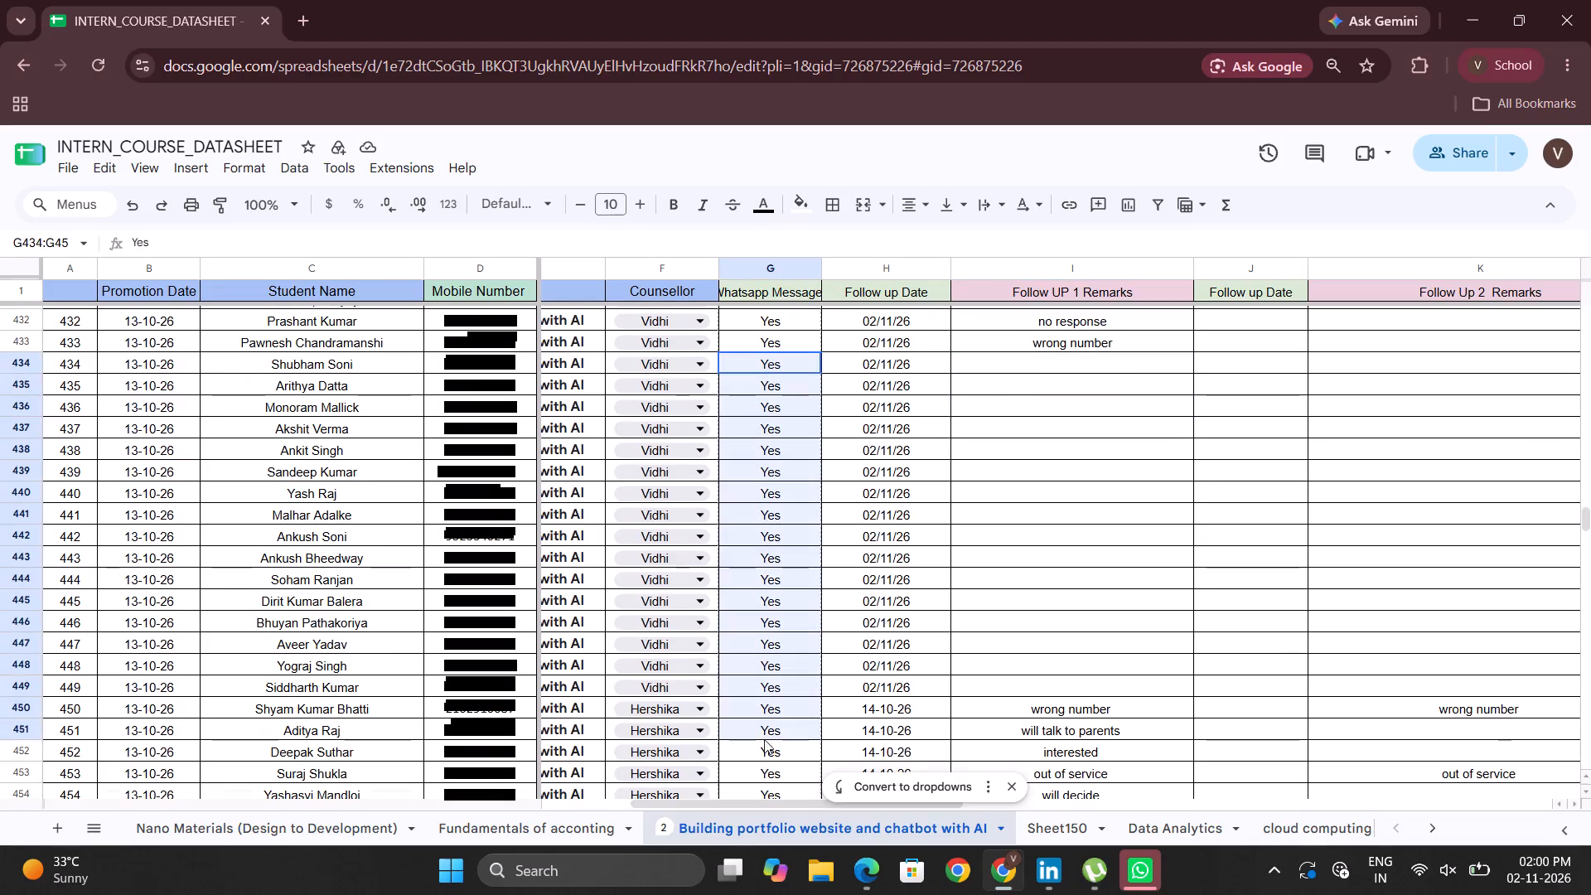
drag(764, 739, 766, 692)
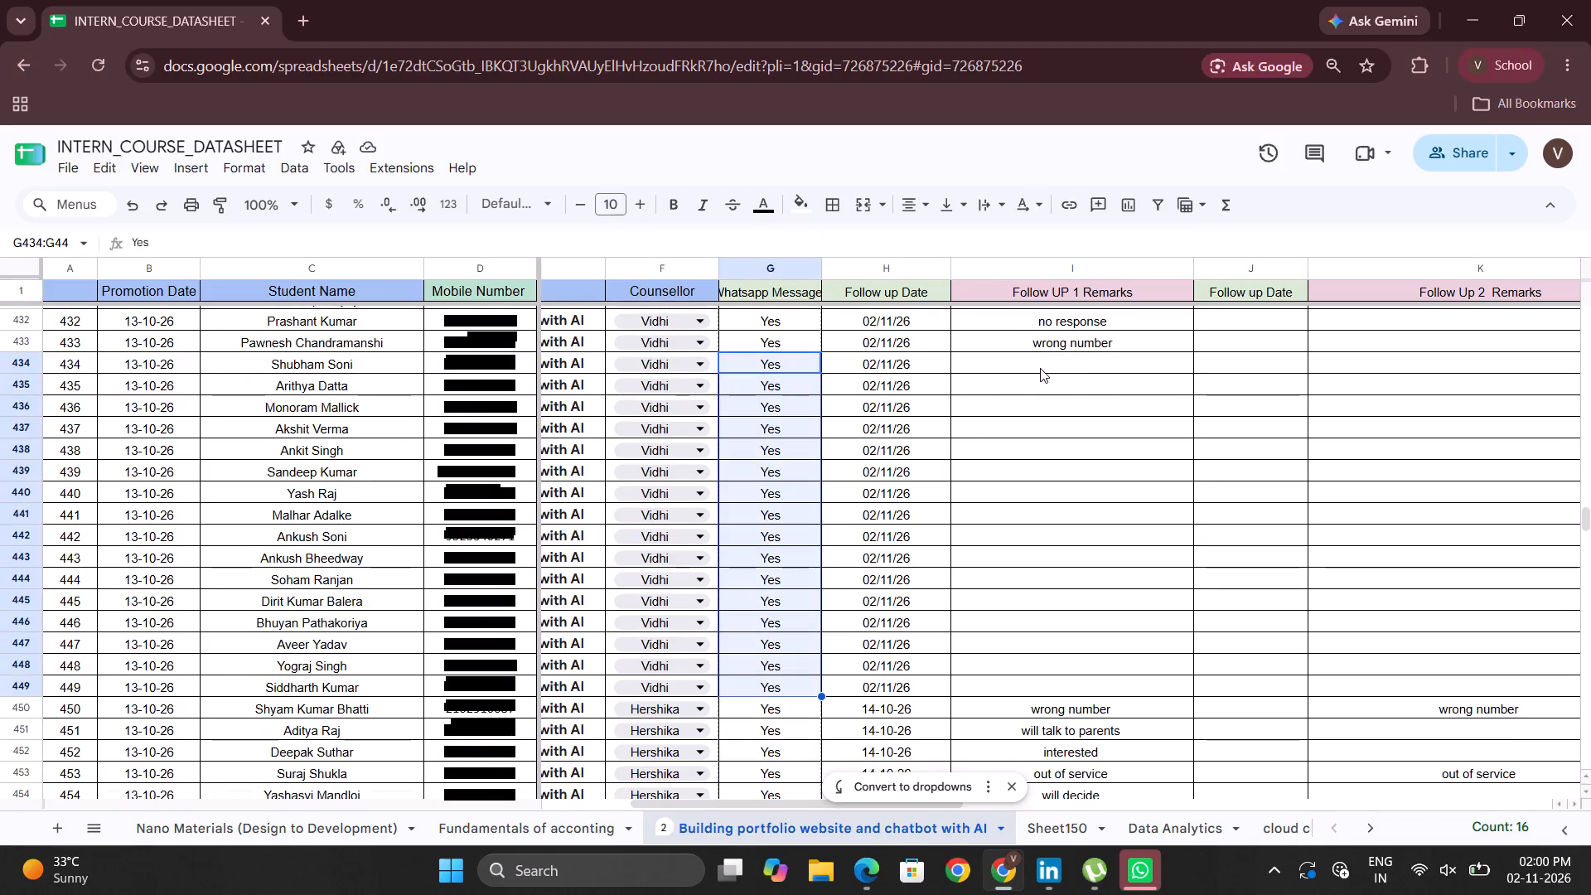
Select the Follow UP 1 Remarks cell in row 434.
click(1037, 370)
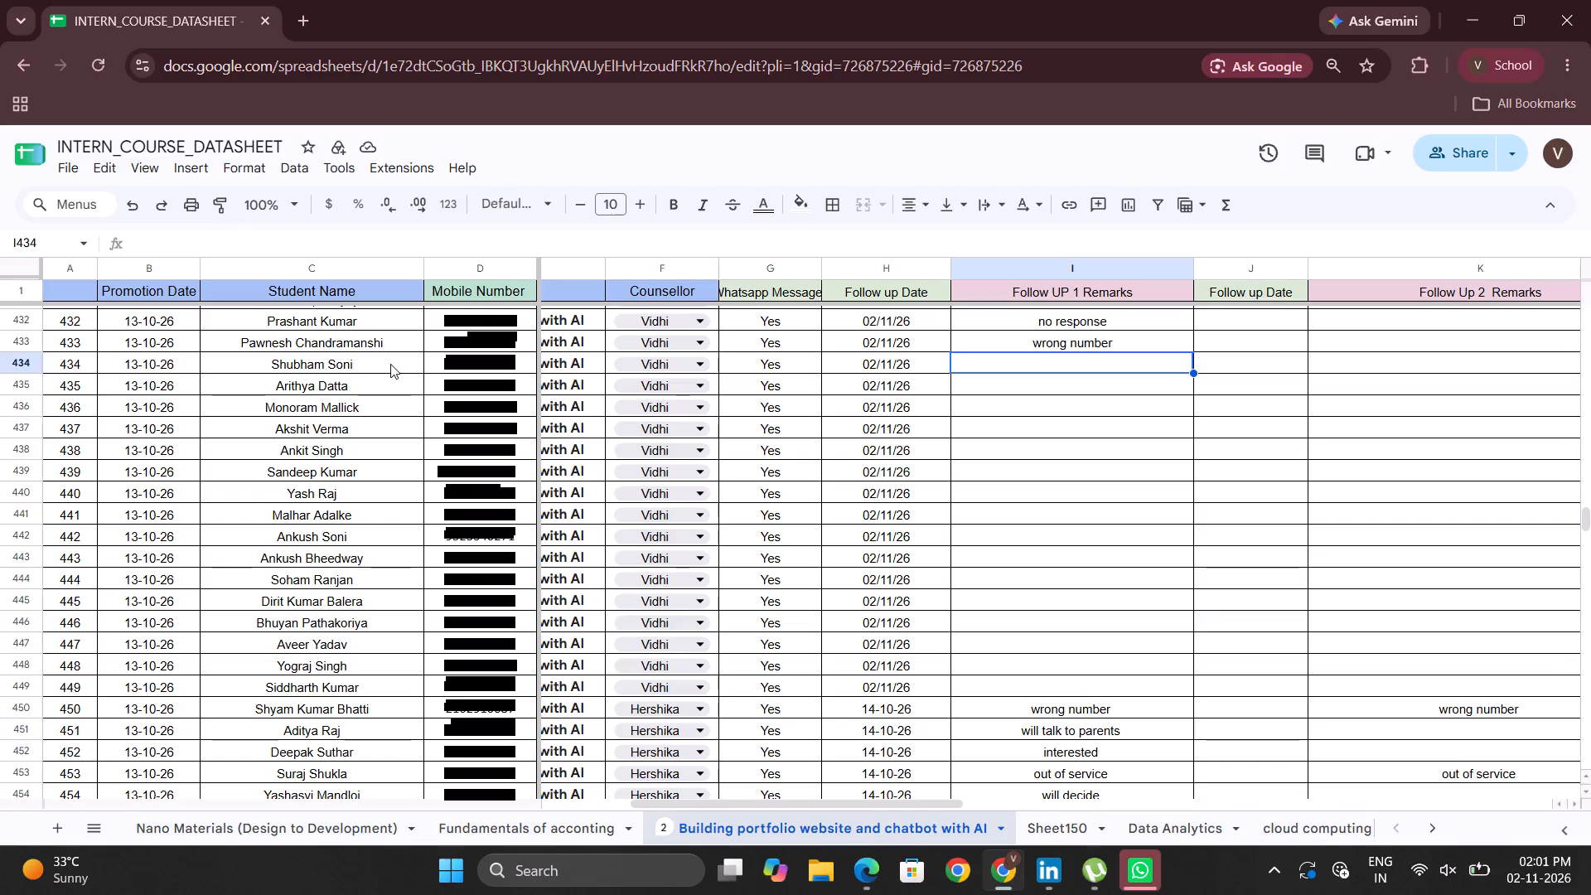
Enter "no response" as the Follow UP 1 remark in rows 434 and 435.
text(no)
key(space)
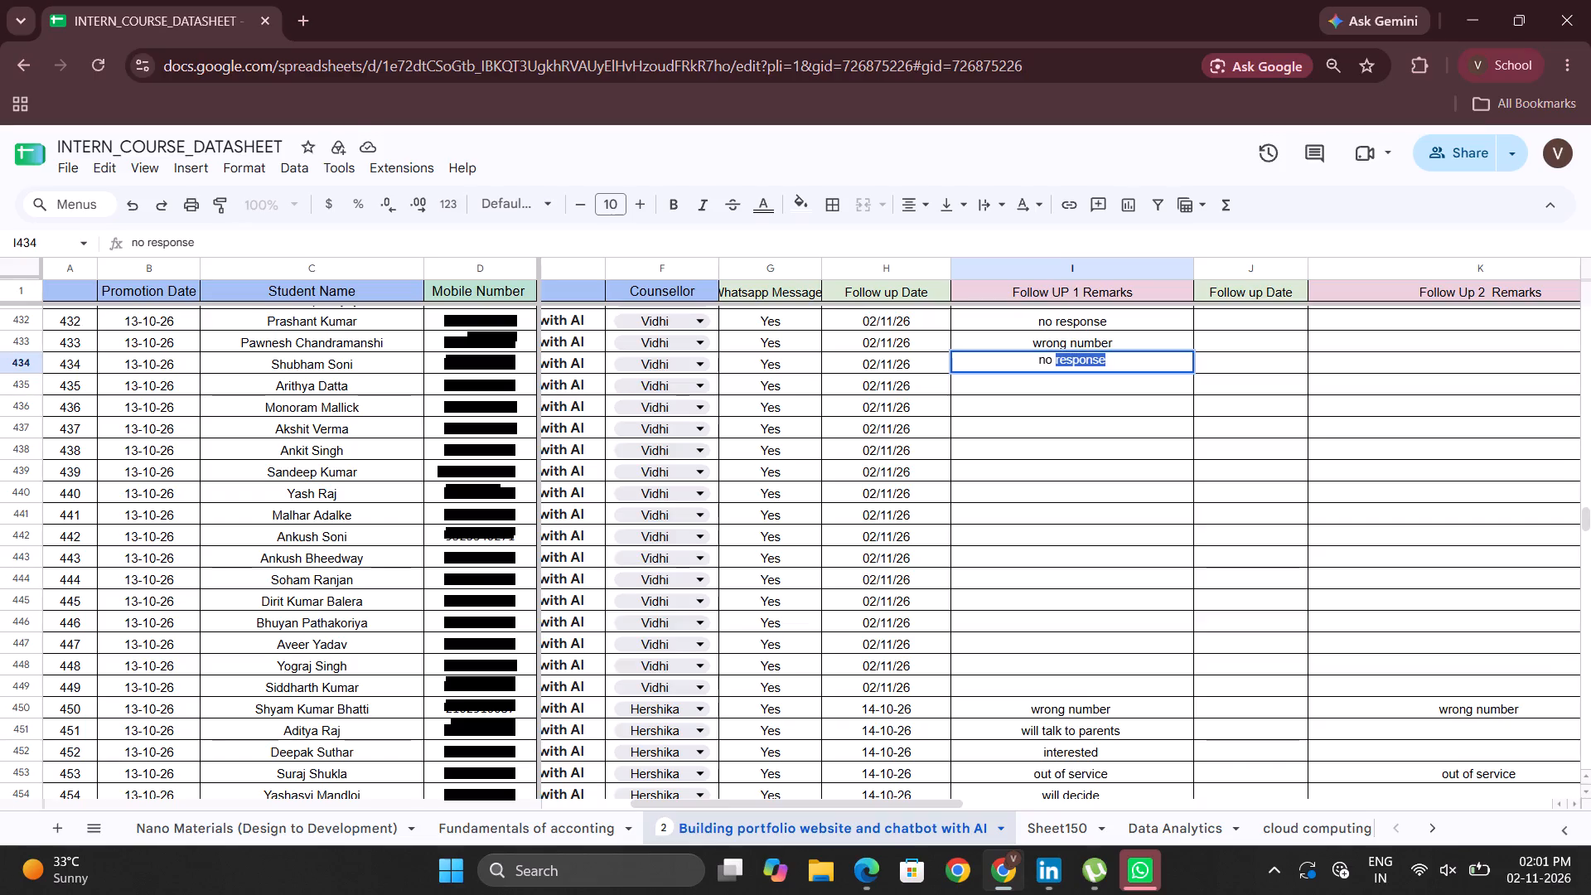
key(Return)
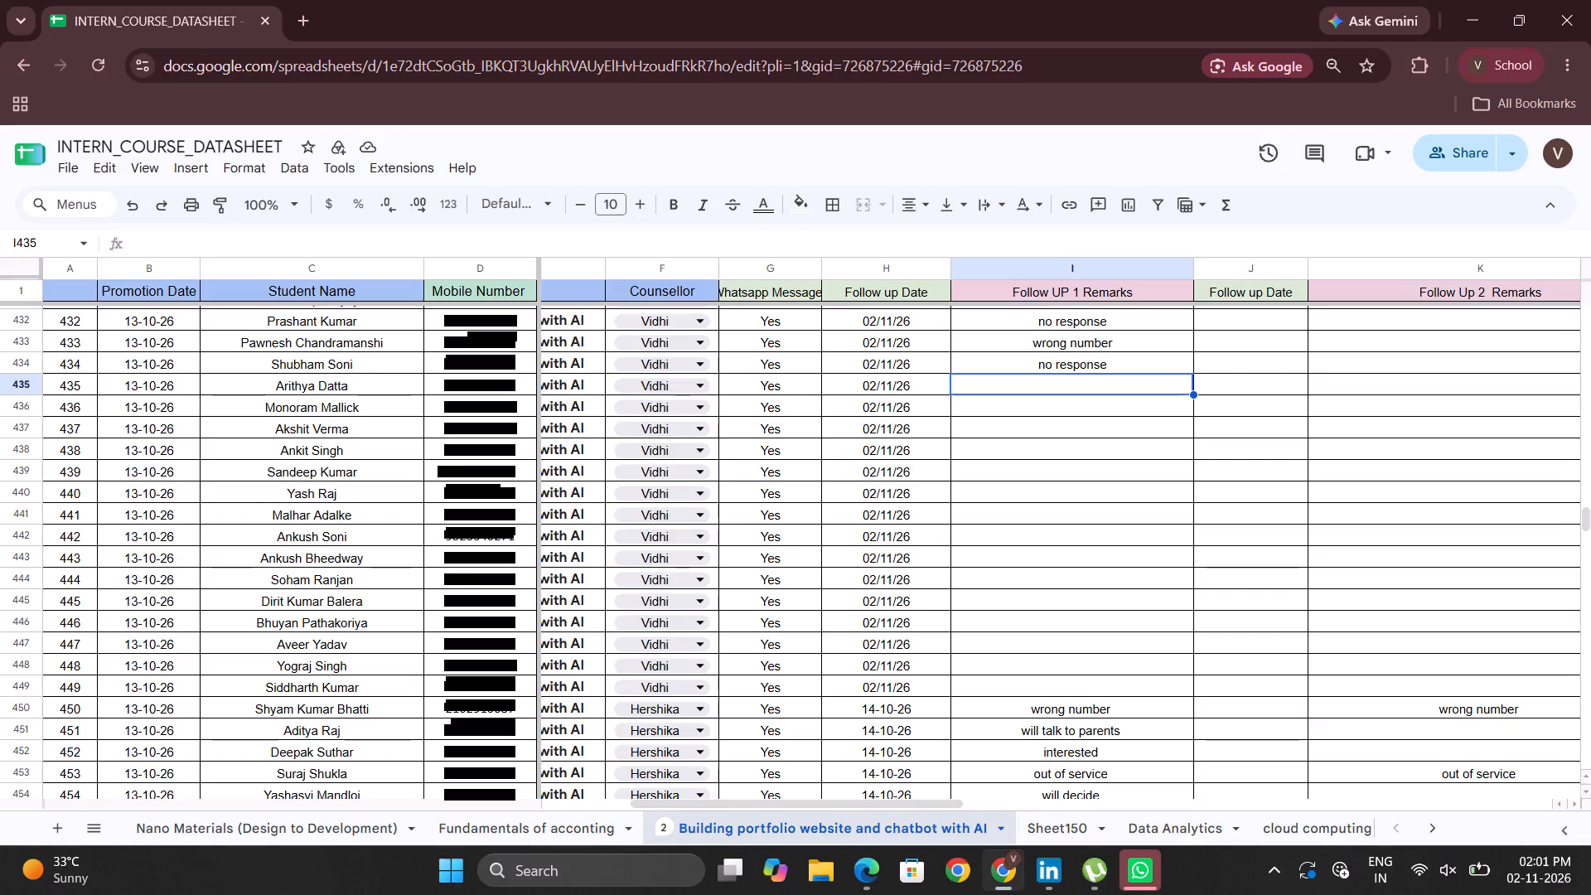
text(no)
key(space)
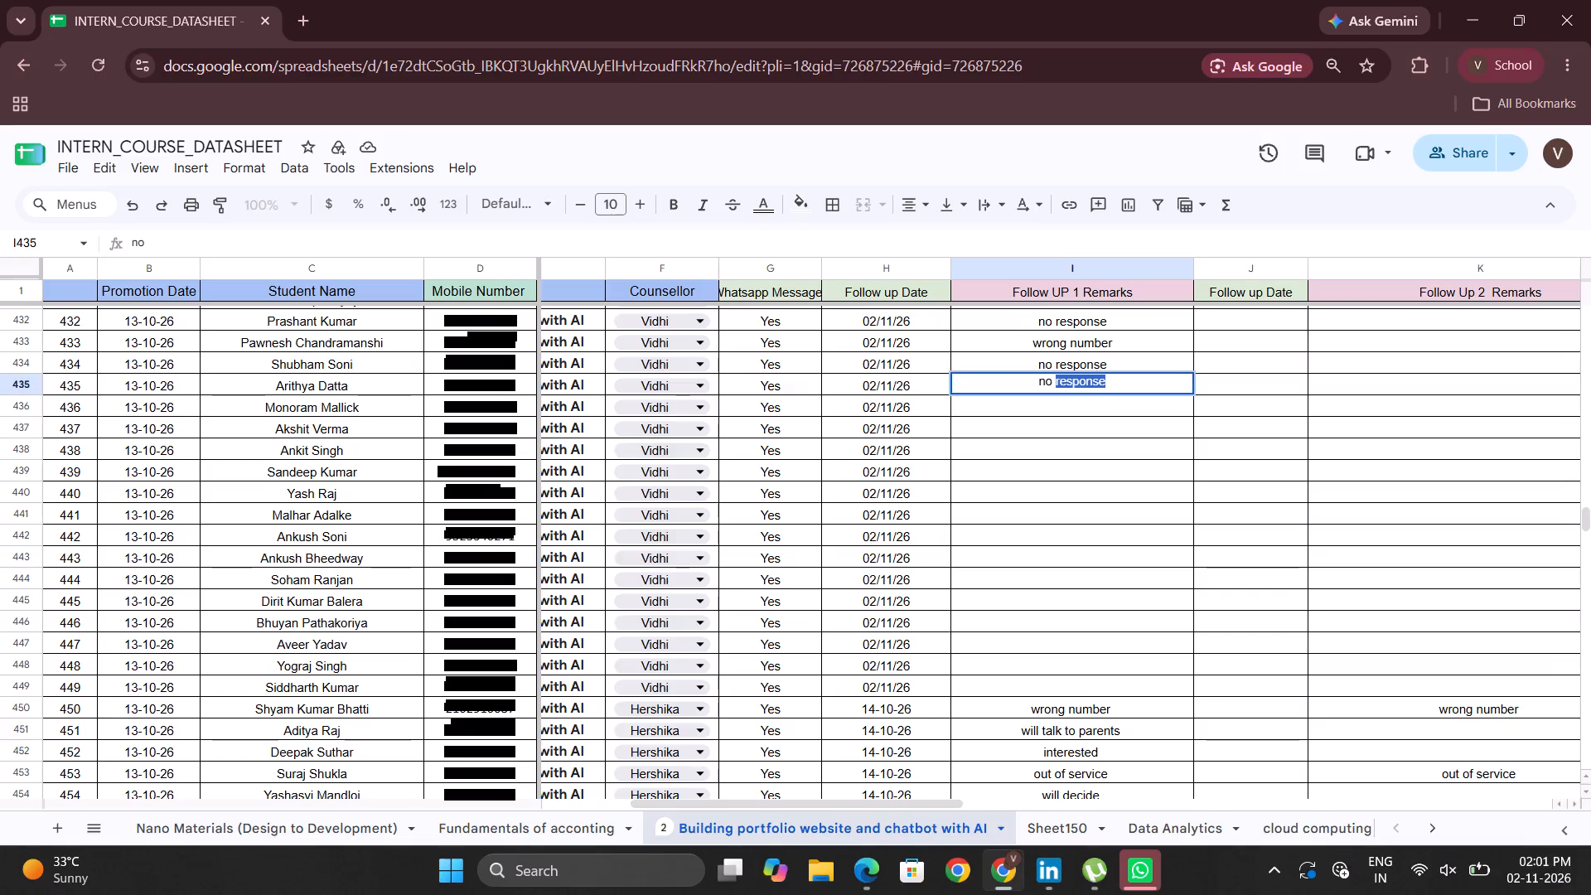
key(Return)
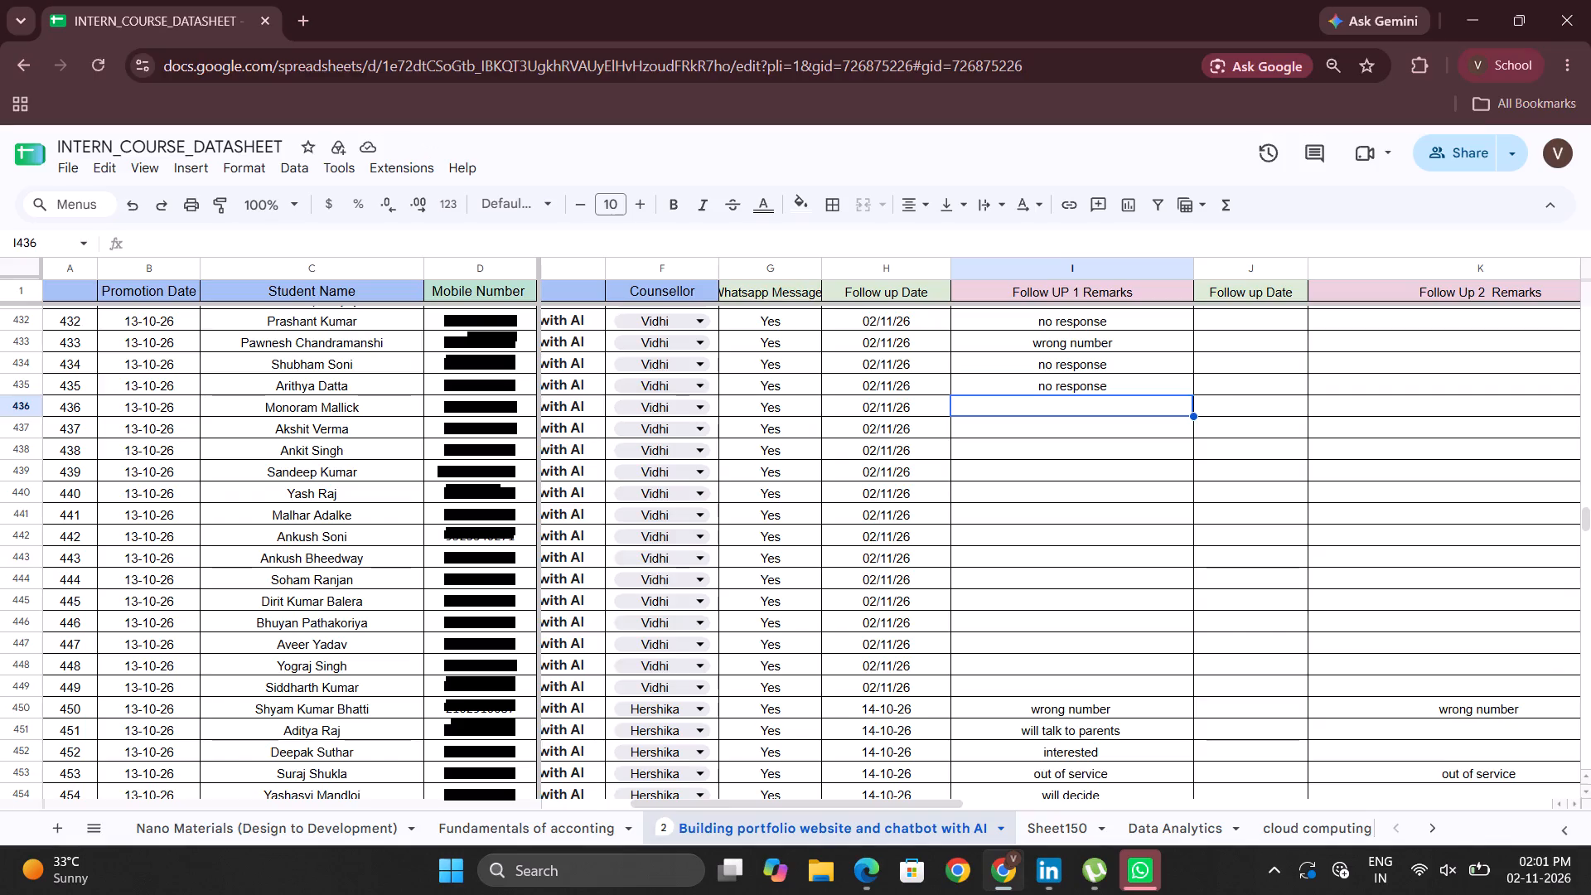
Enter "not interested" as the Follow UP 1 remark in row 436.
key(n)
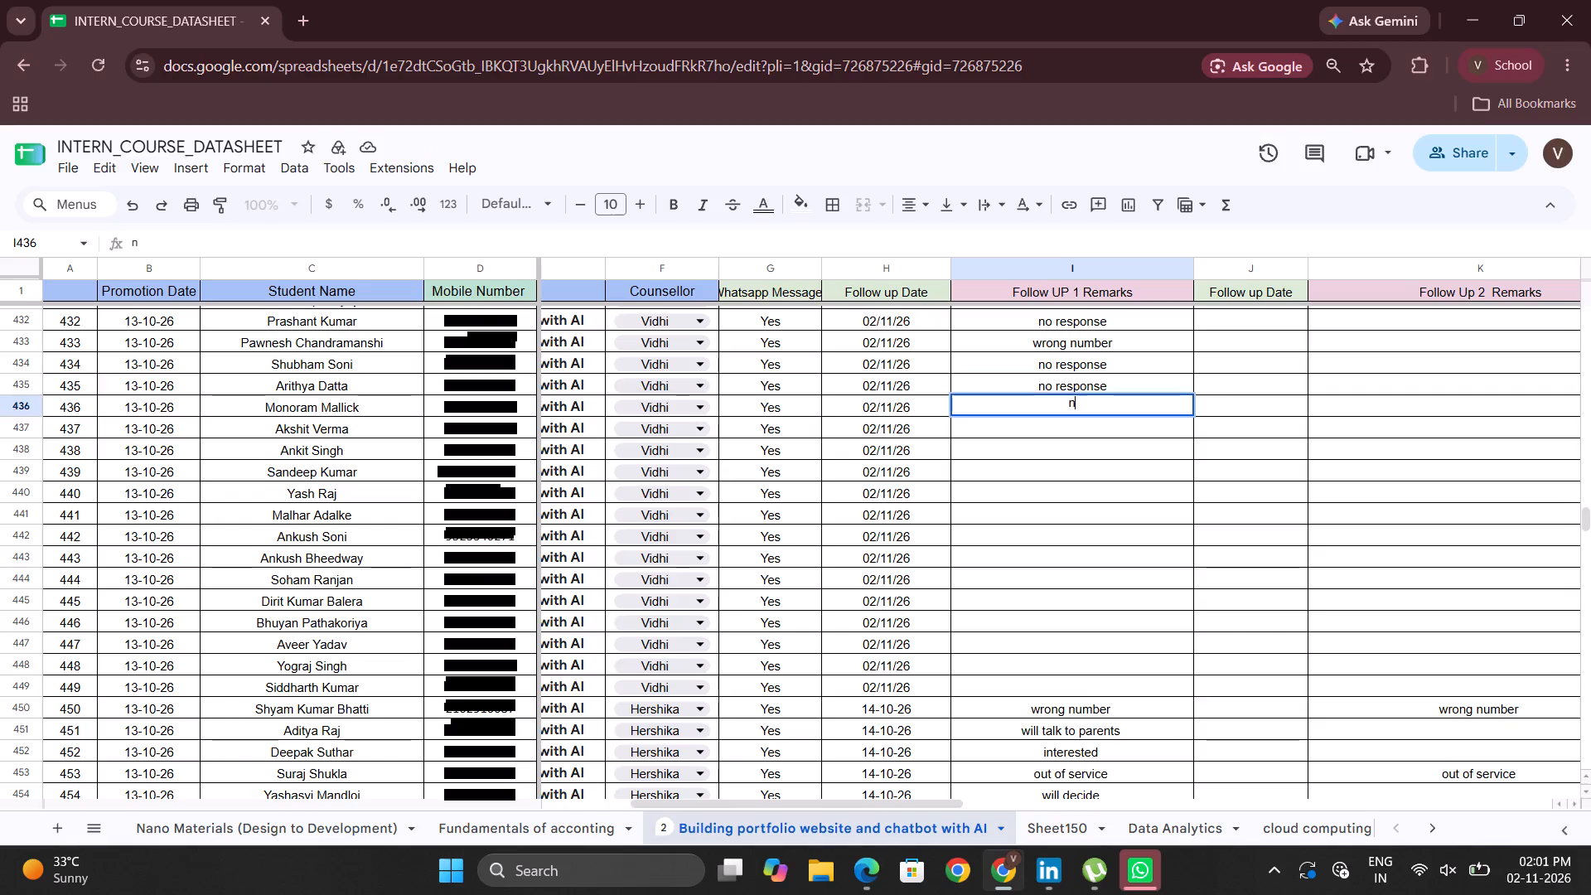
key(o)
text(t)
key(space)
text(interested)
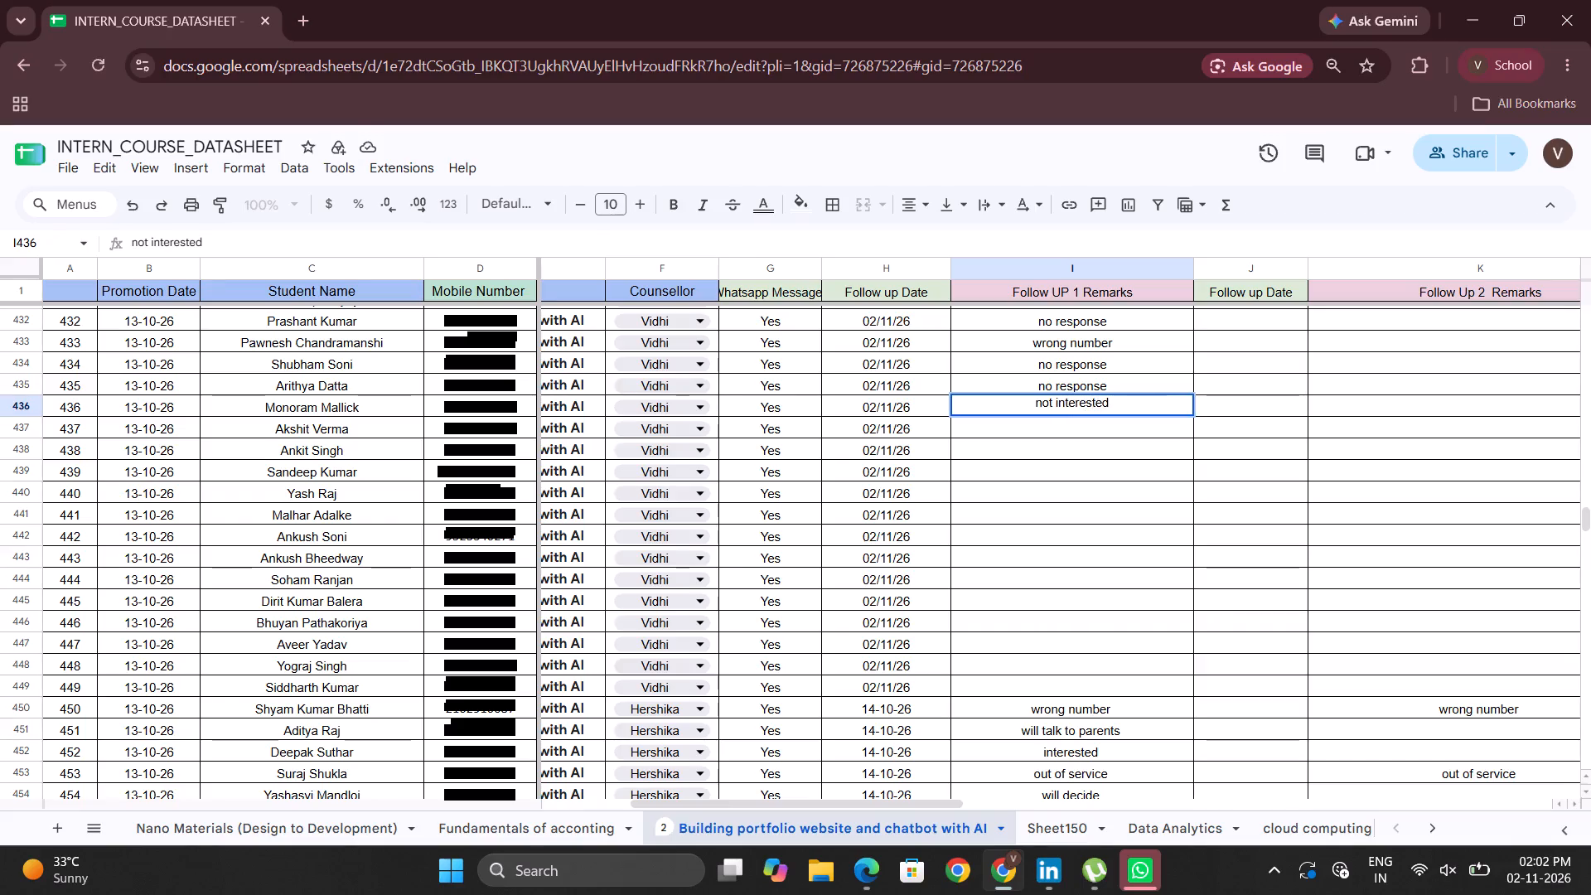
key(Return)
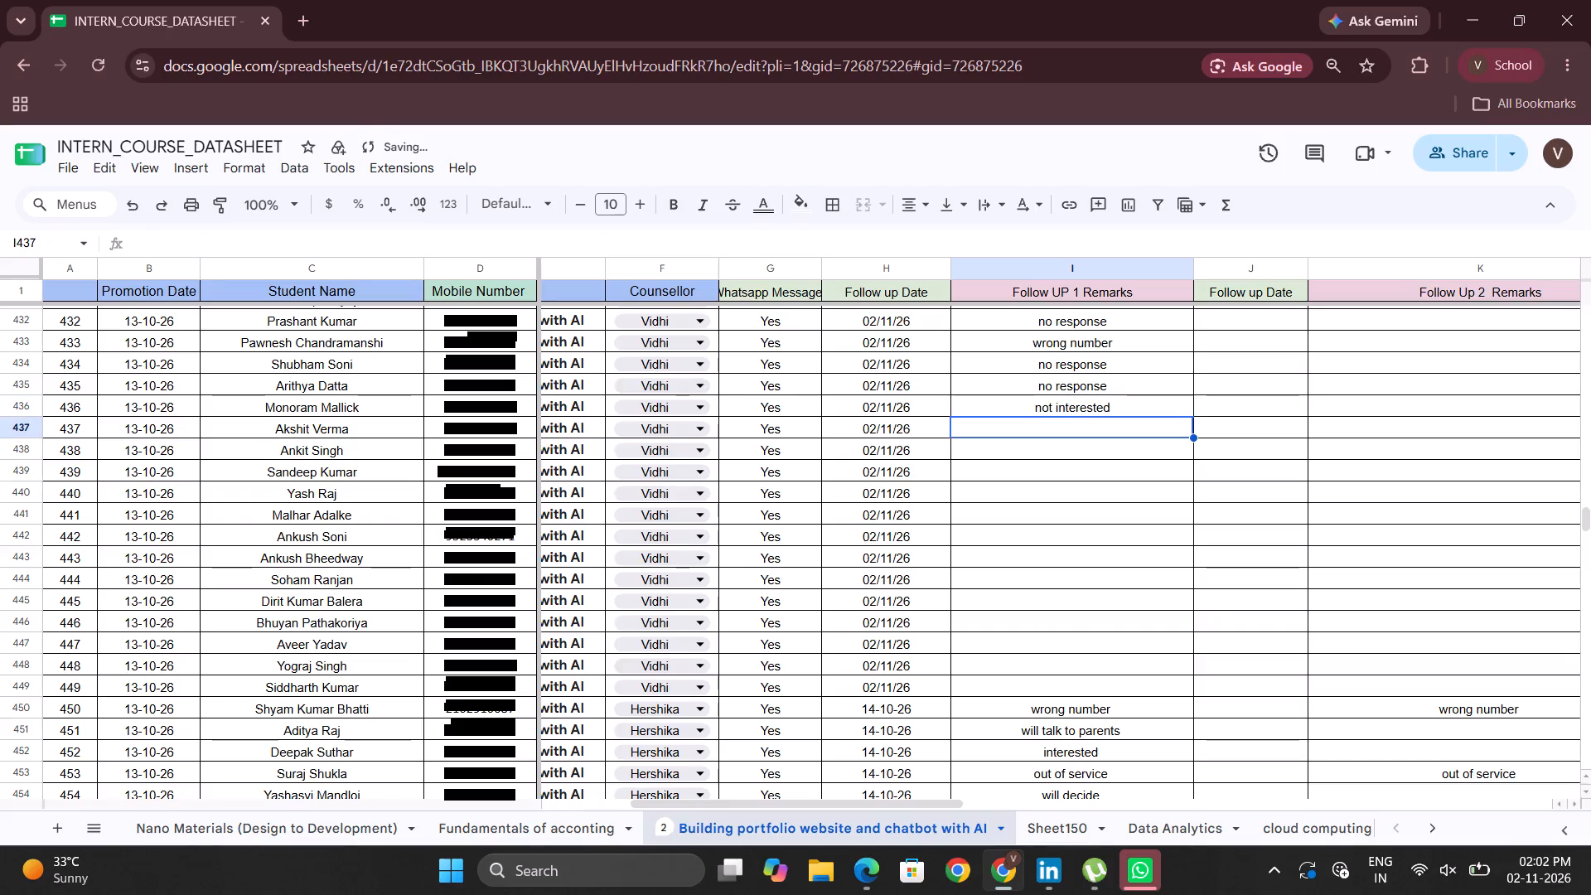
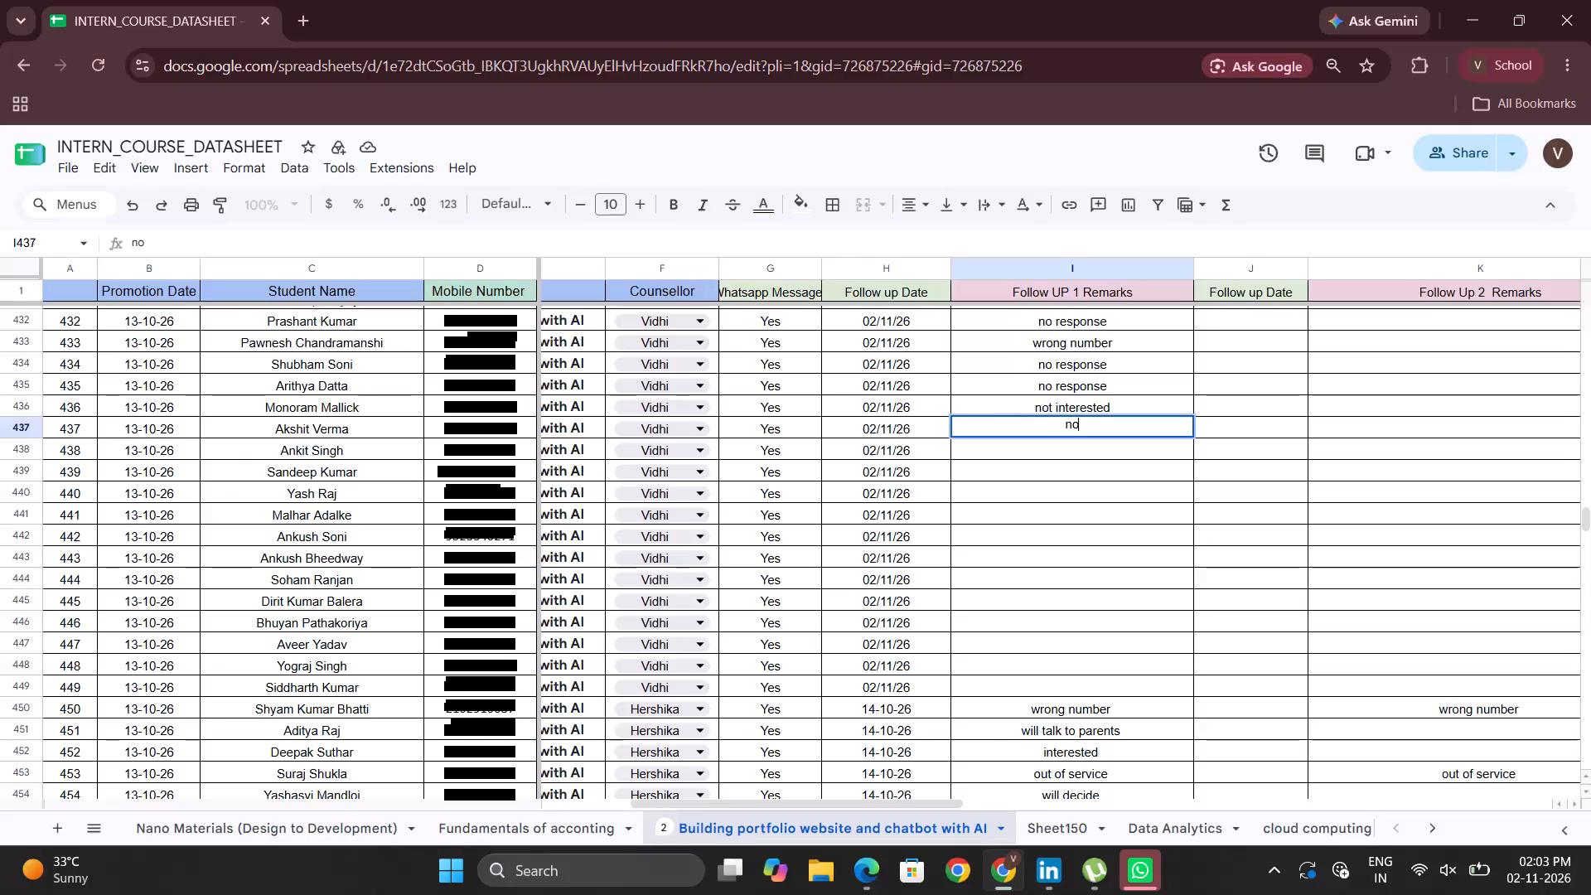
Enter "not interested" as the Follow UP 1 remark in row 437.
text(t)
key(space)
text(interested)
key(Return)
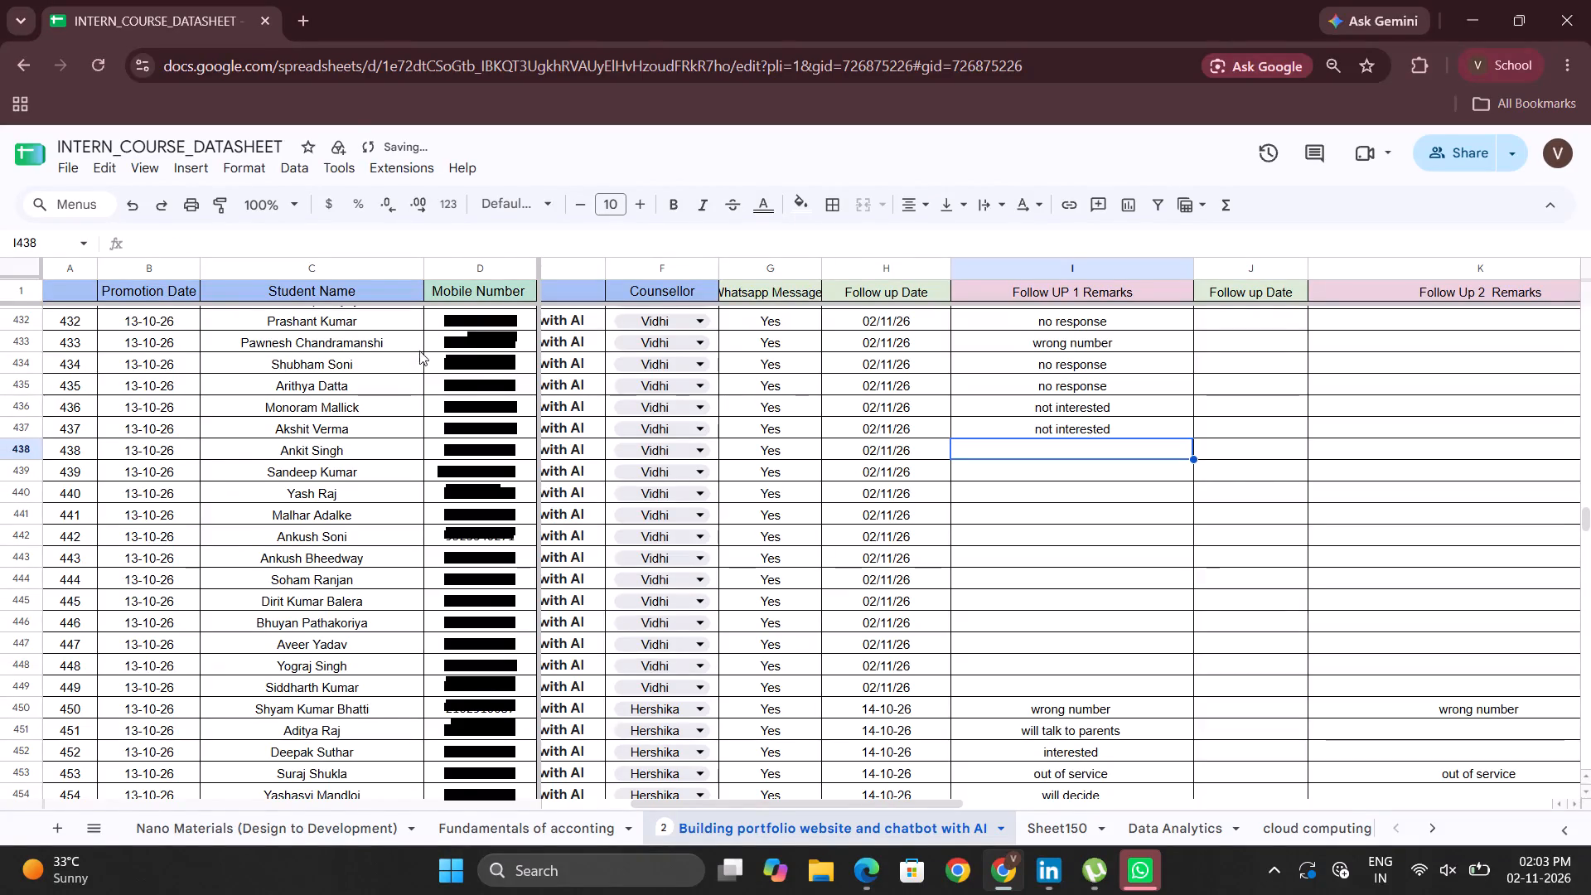
Fill the two "not interested" Follow UP 1 remark cells in rows 436 and 437 with light red.
drag(1028, 409, 1028, 432)
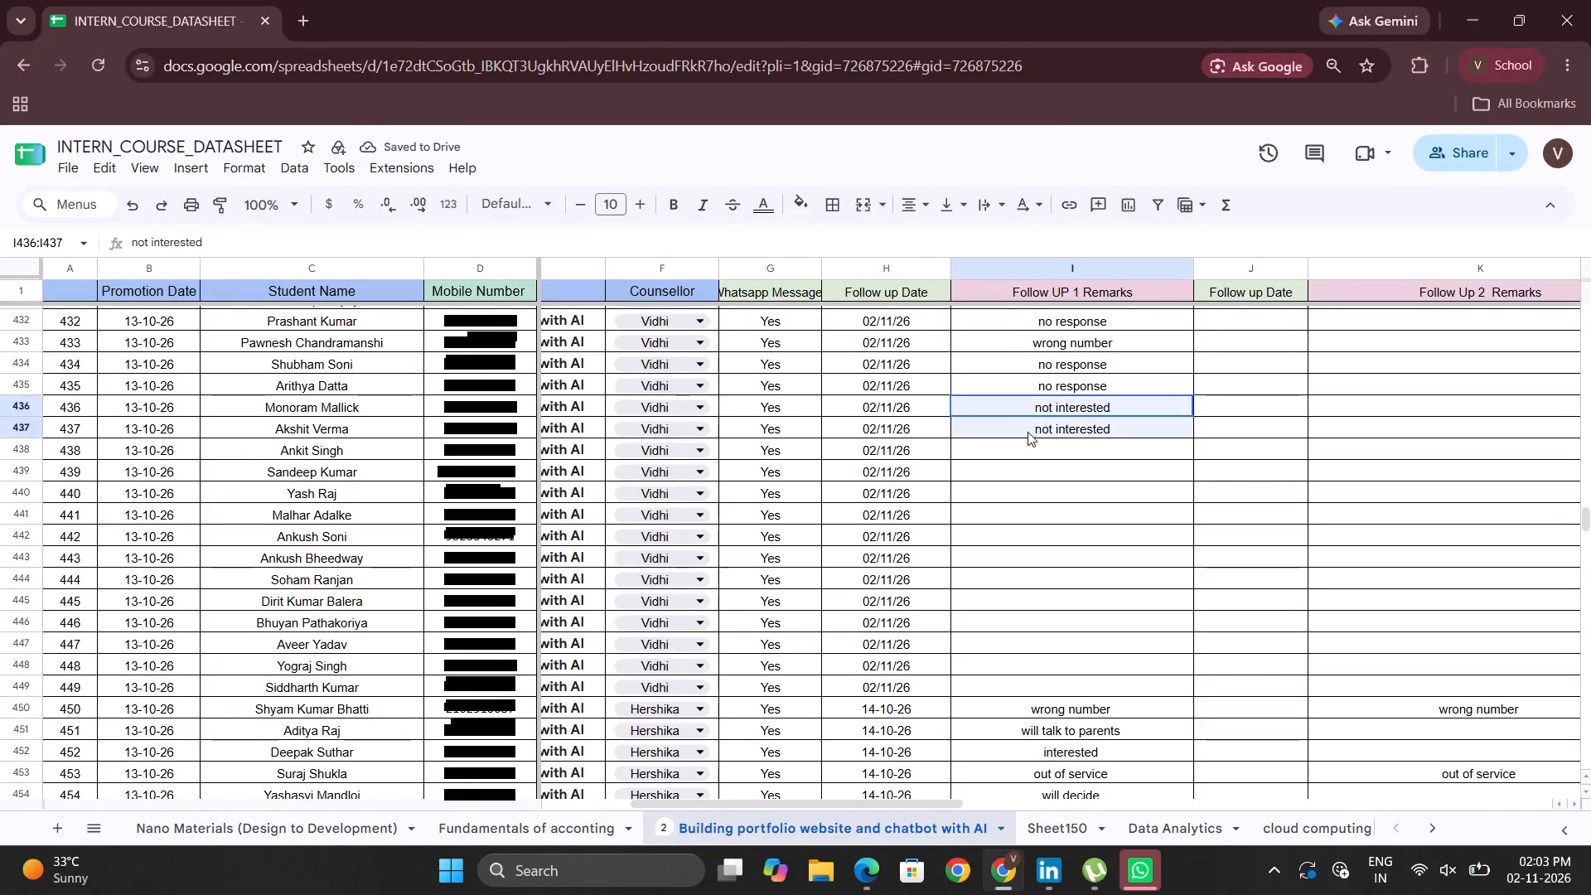
drag(1028, 432, 1028, 433)
click(801, 213)
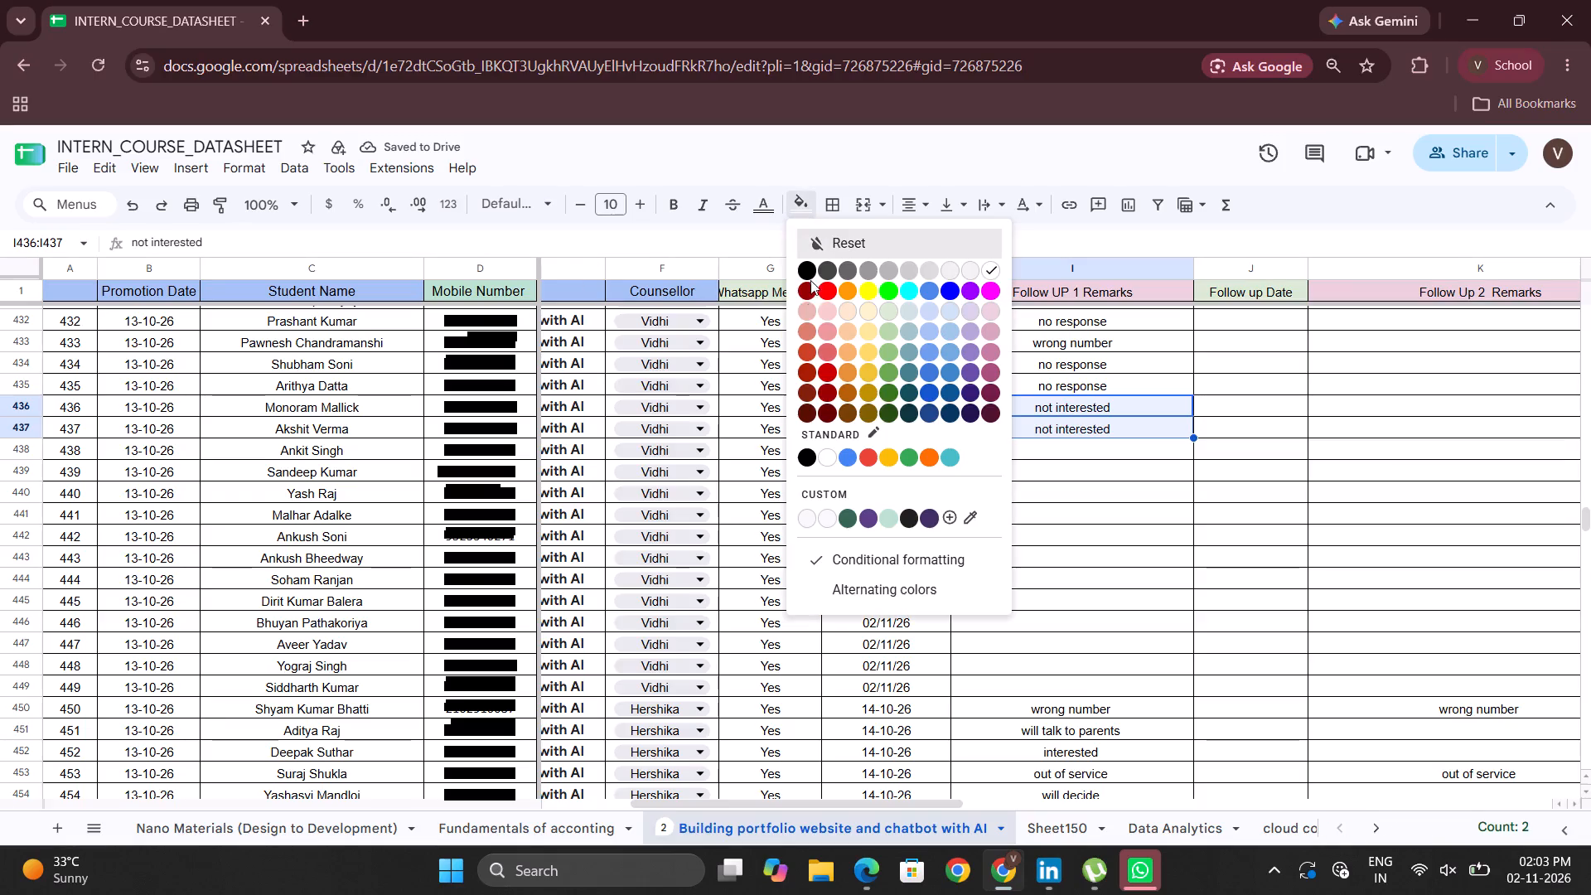
click(823, 312)
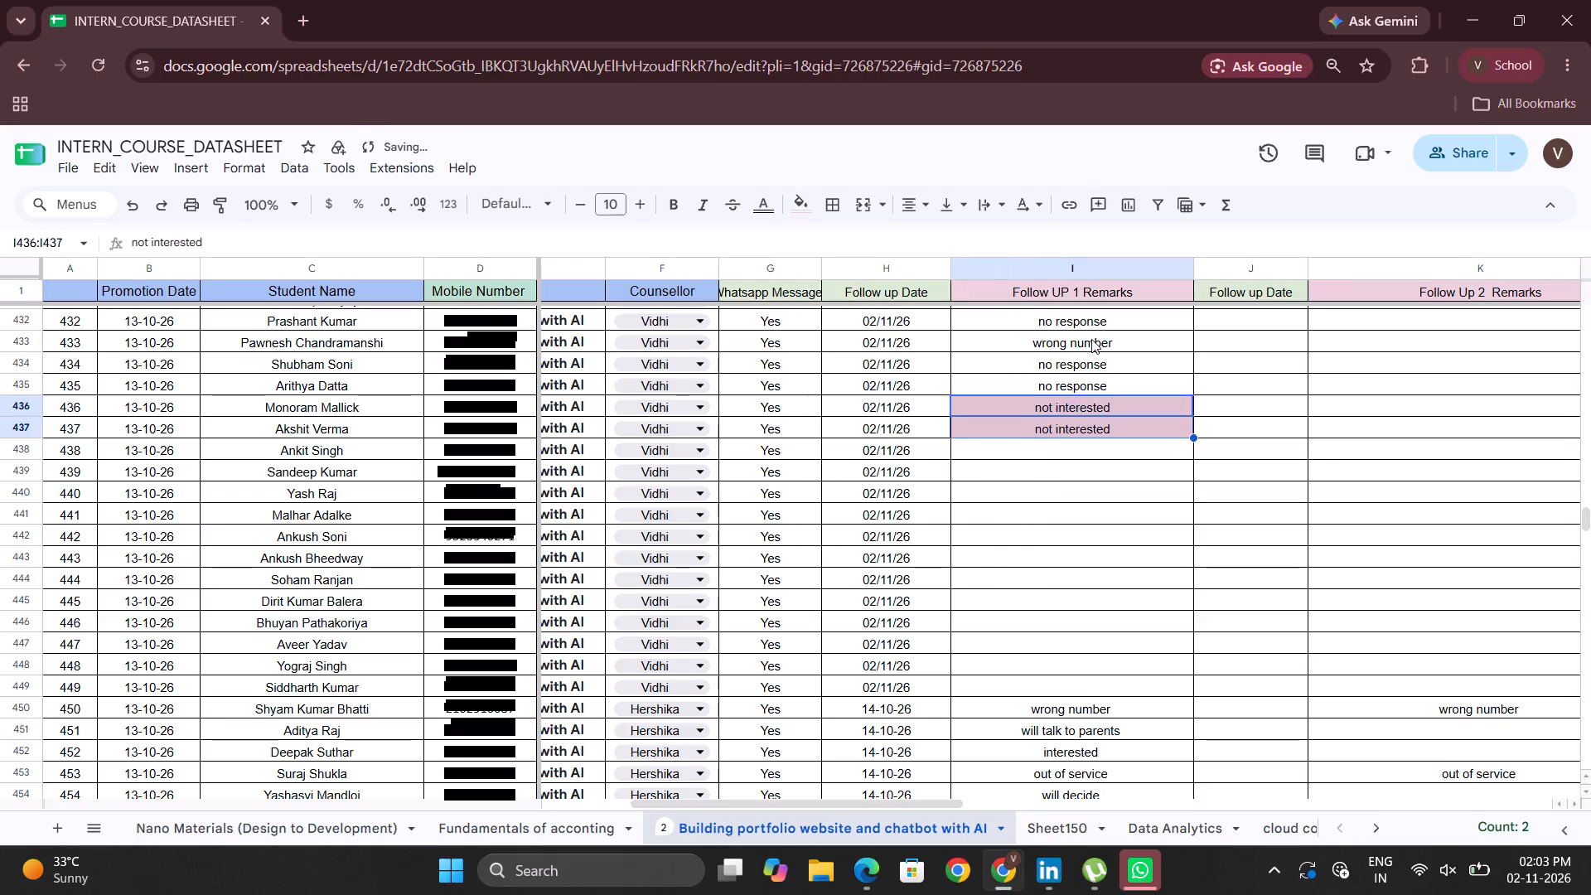
Fill the "wrong number" Follow UP 1 remark cell in row 433 with light red.
click(1091, 339)
click(813, 210)
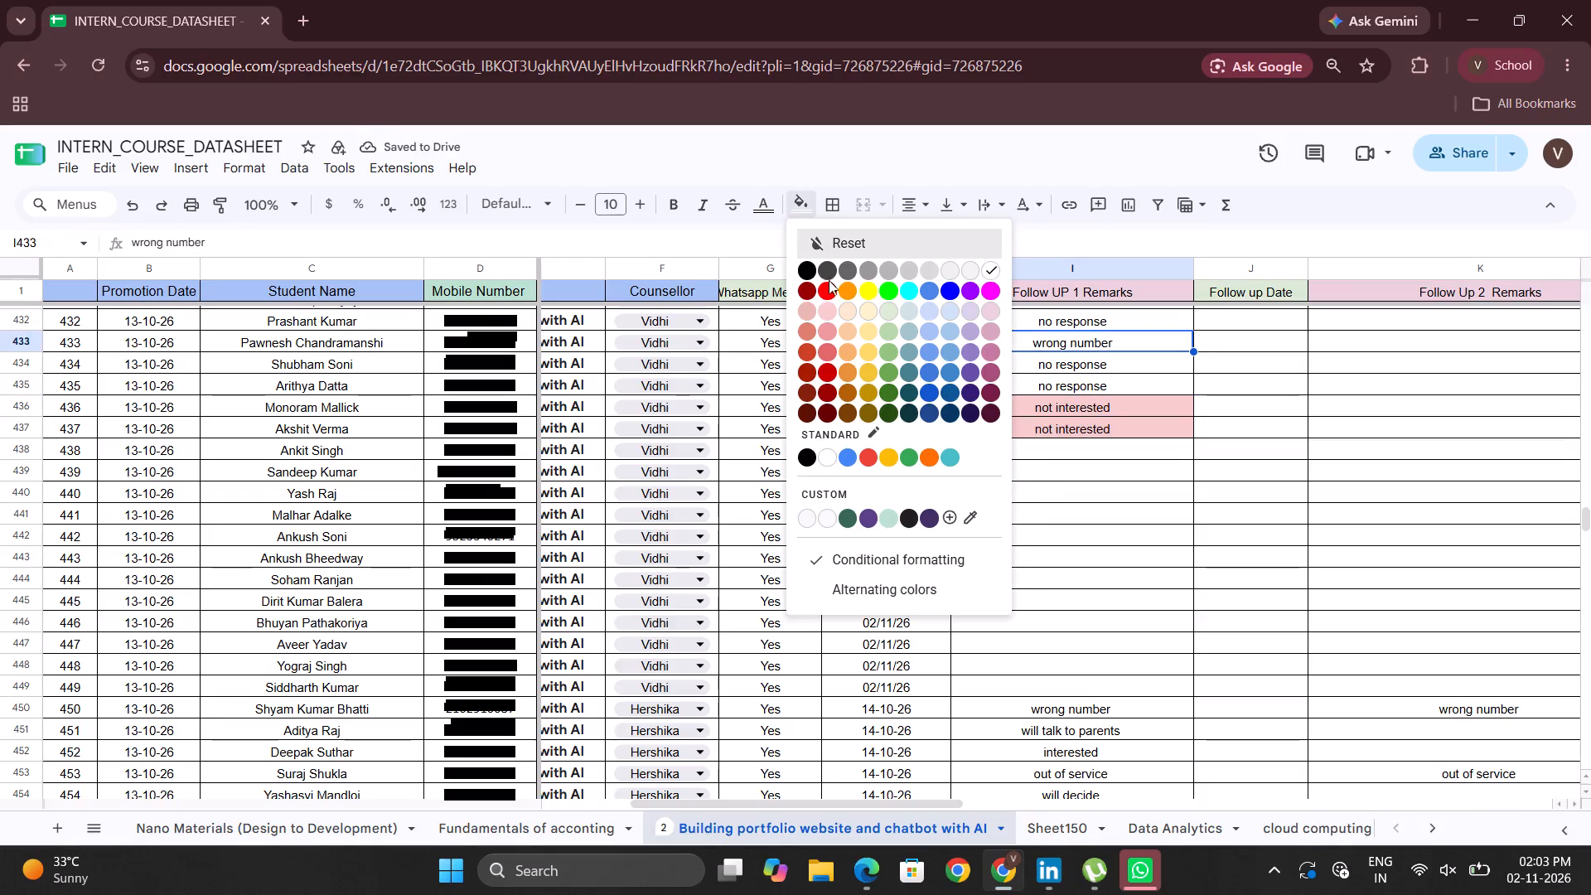
click(835, 307)
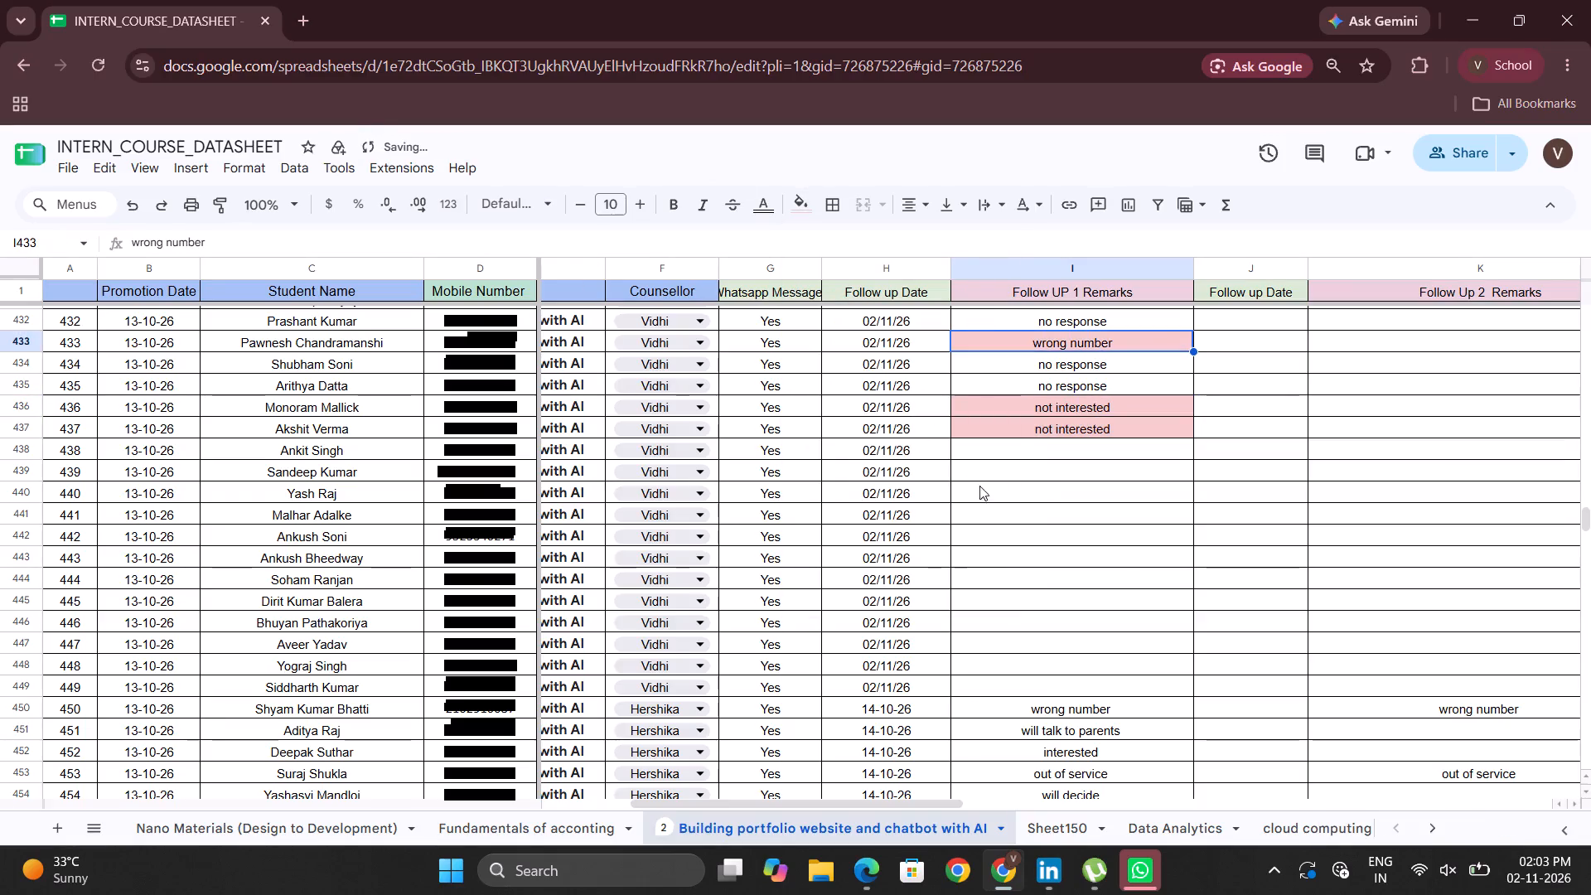
Enter "invalid" as the Follow UP 1 remark in row 438.
click(996, 449)
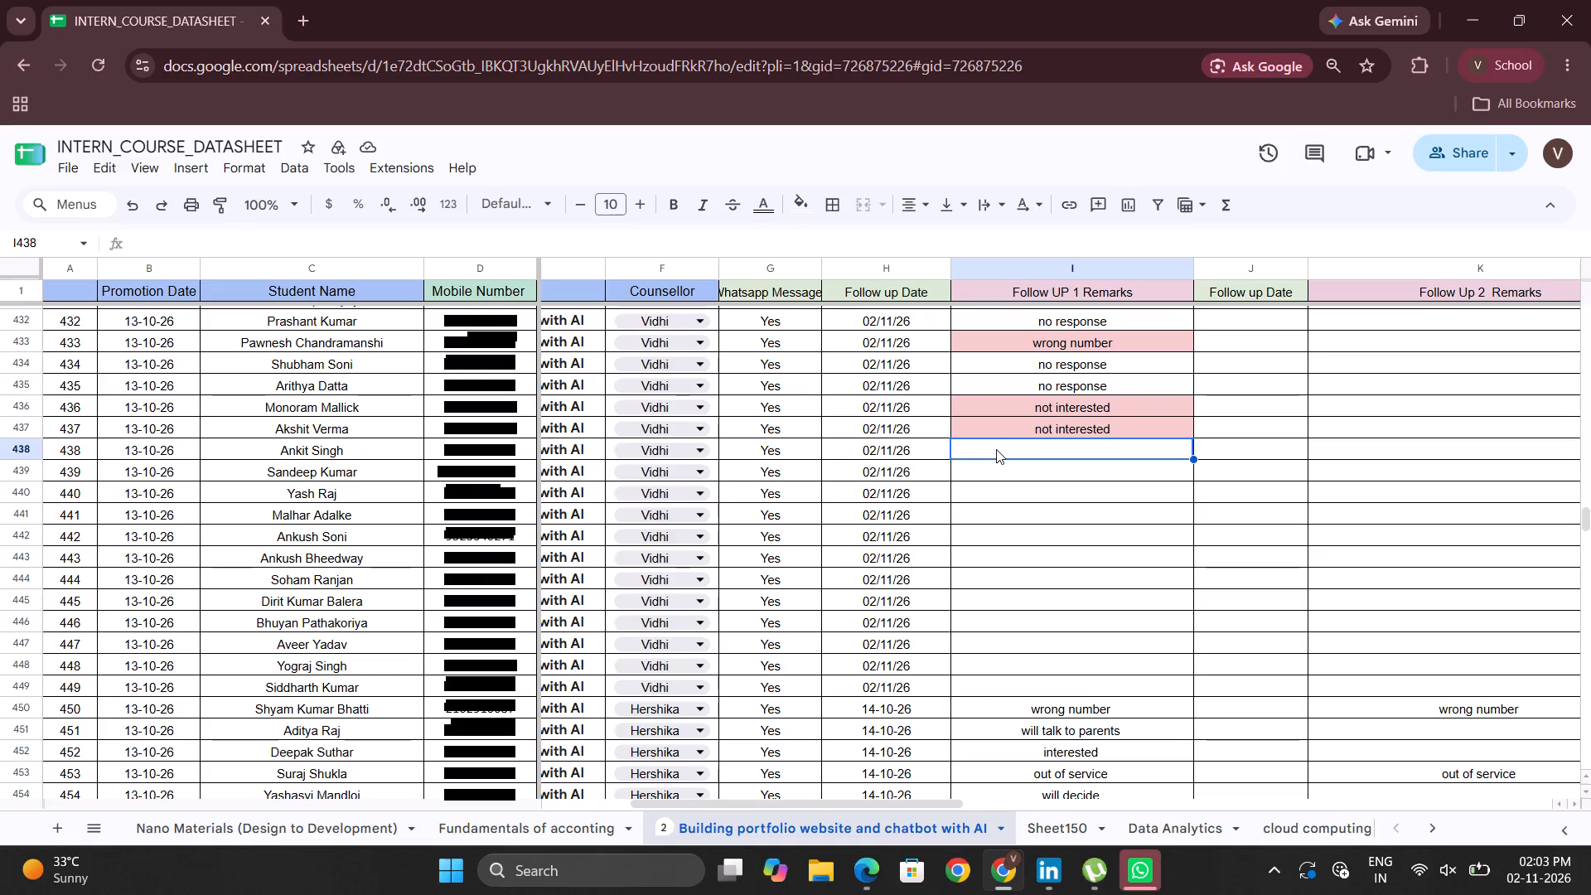
text(inva)
key(Return)
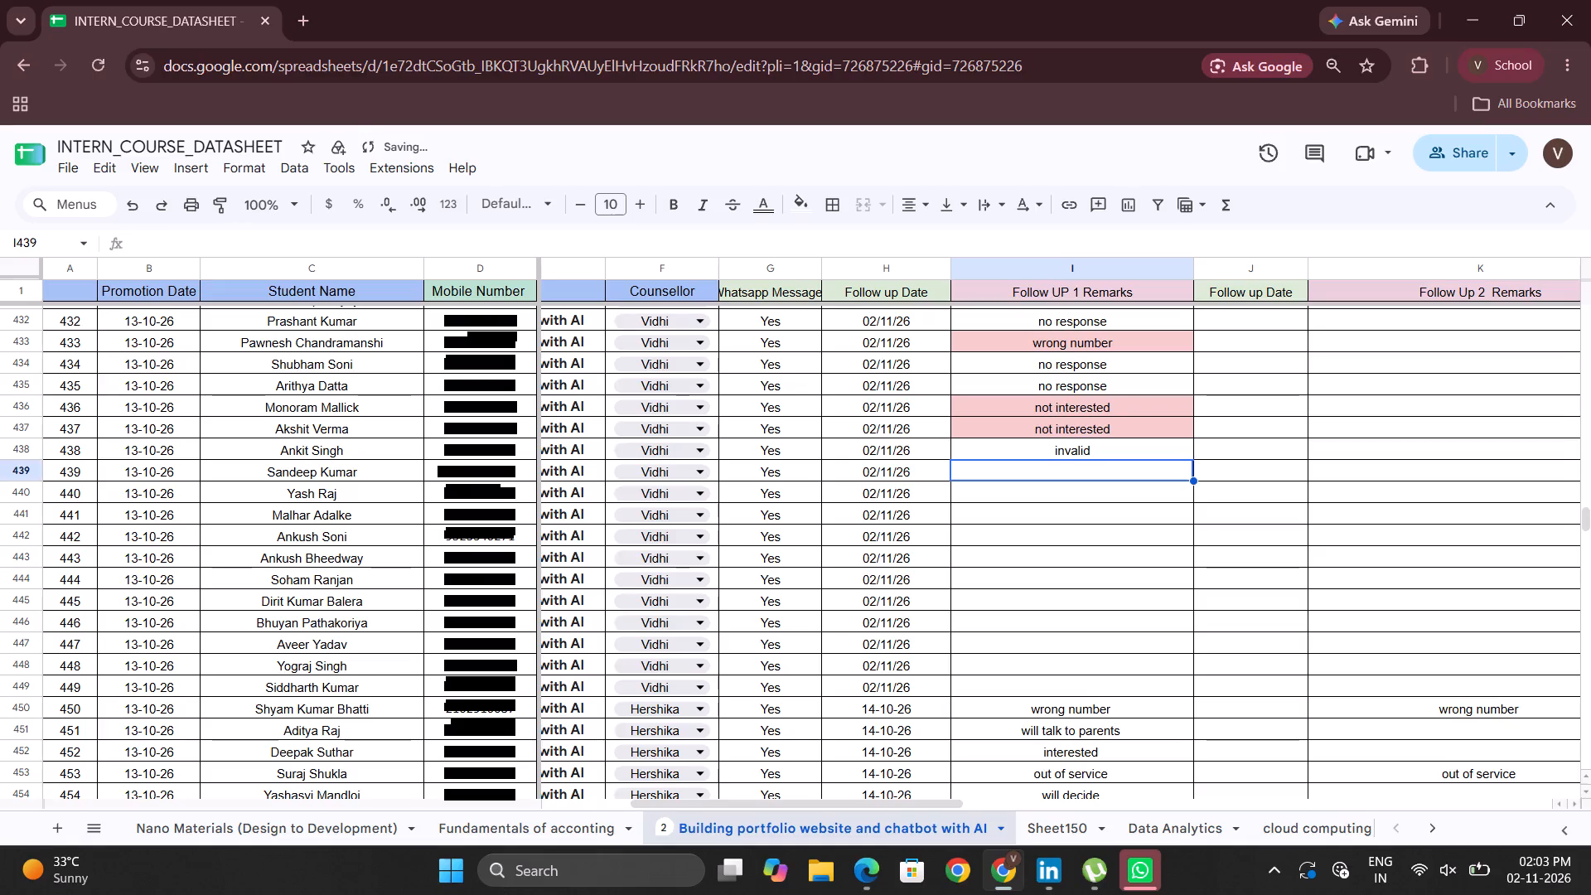
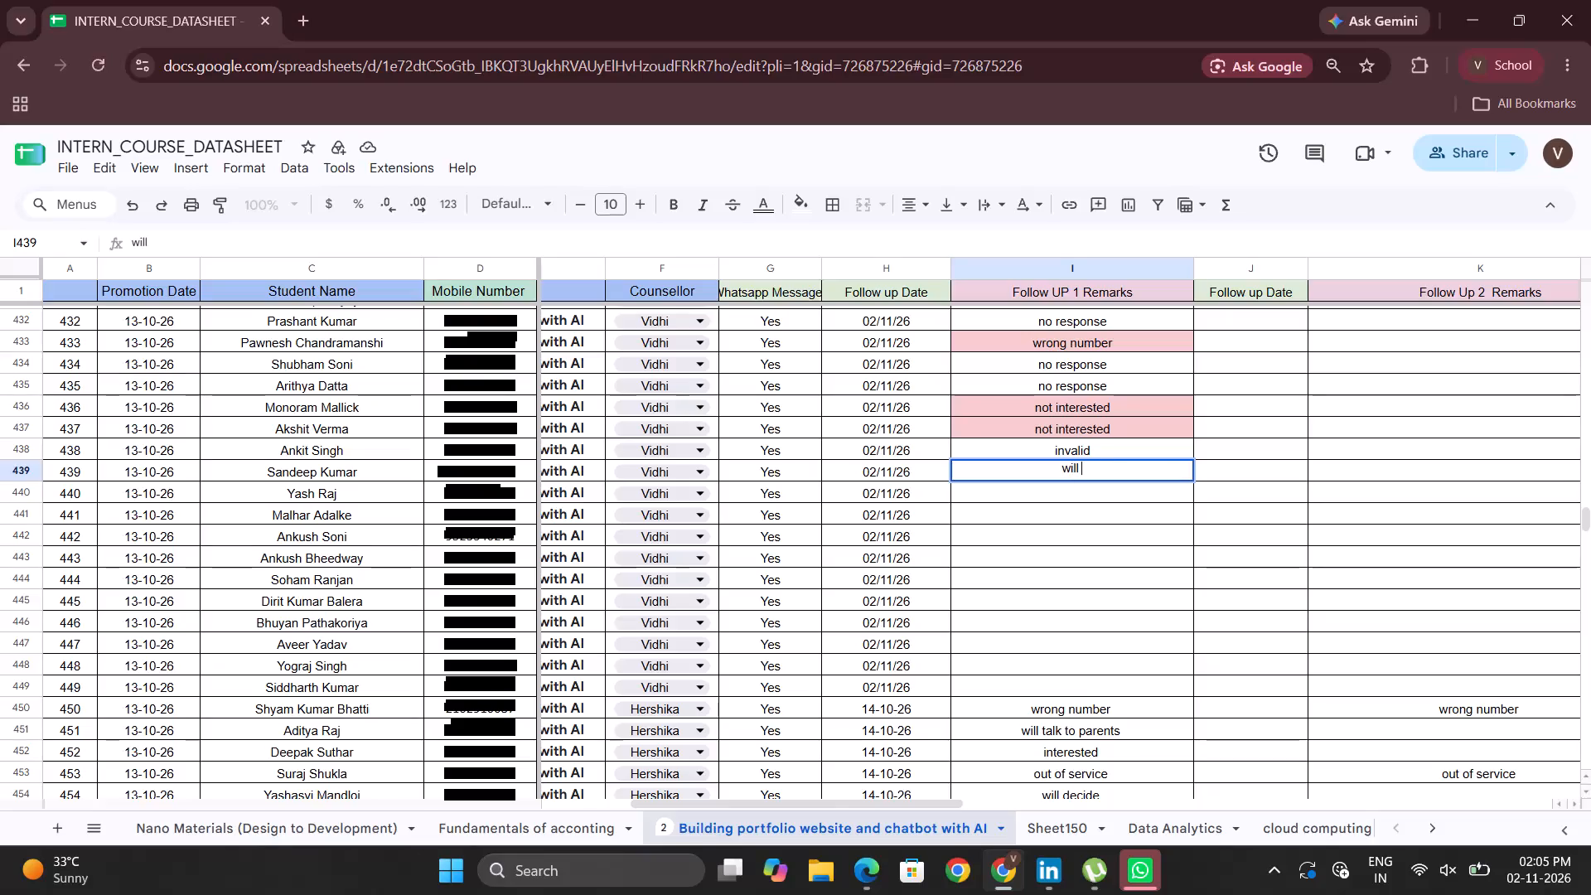
Complete the Follow UP 1 remark in row 439 as "will inform".
key(i)
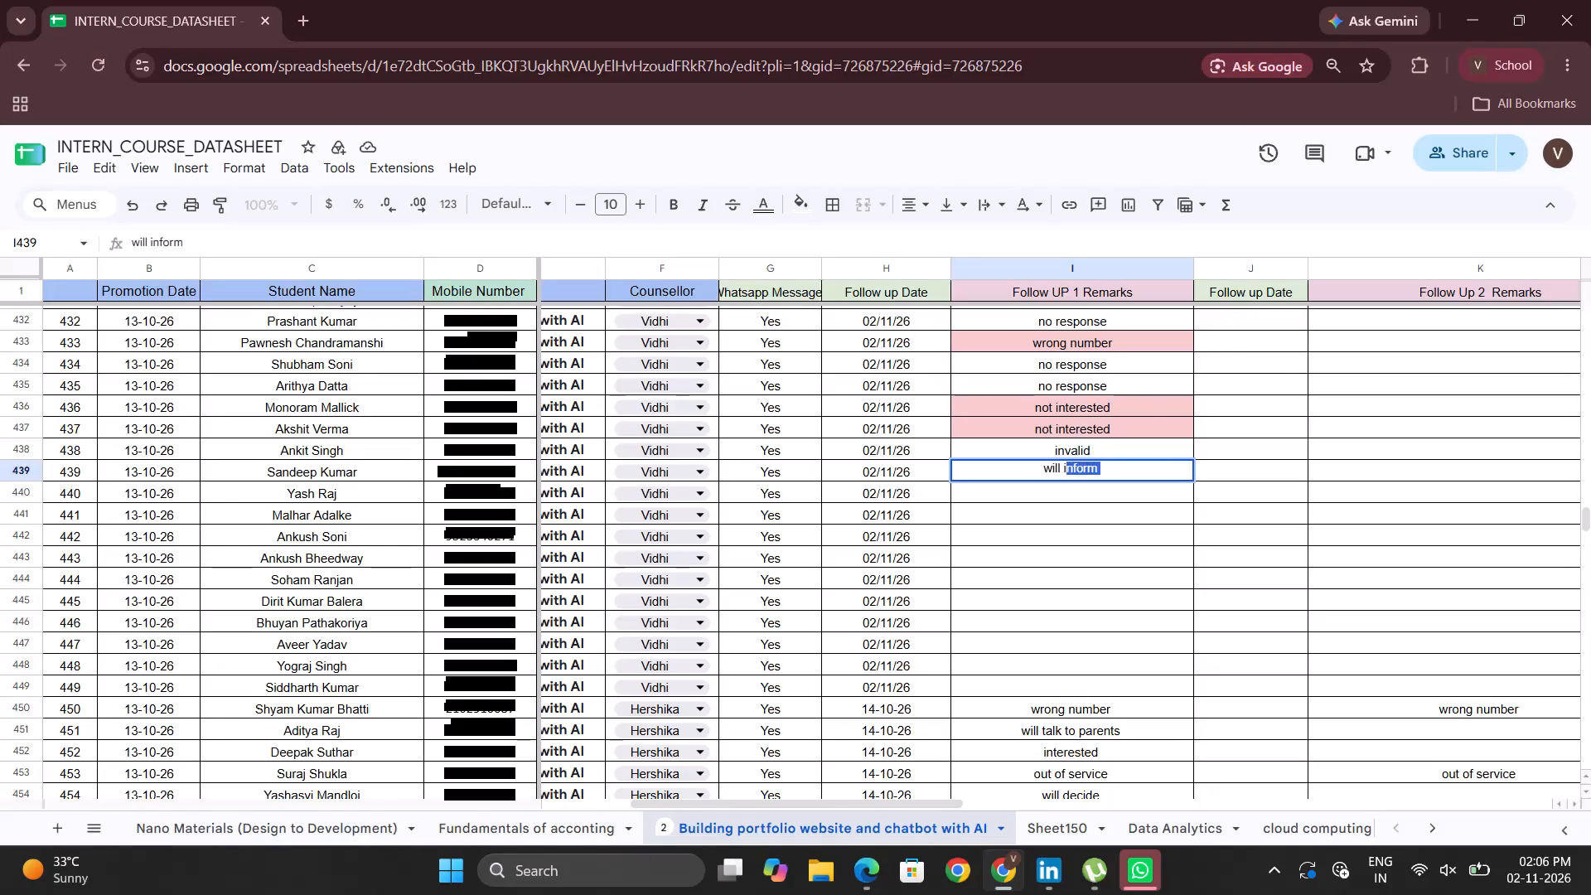
key(Return)
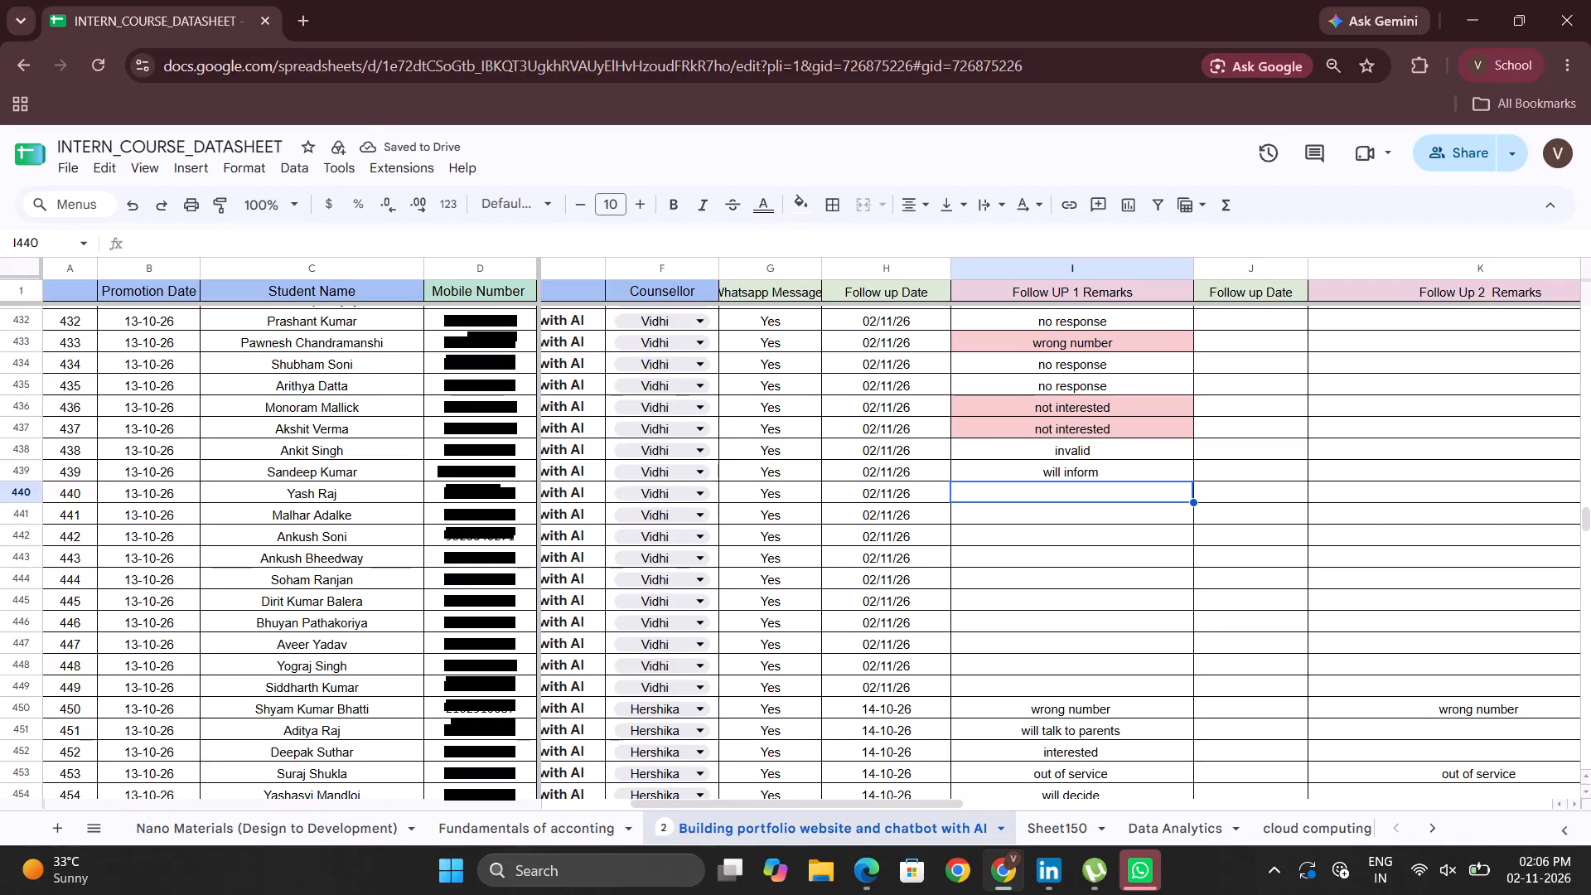
Fill the "will inform" Follow UP 1 remark cell in row 439 with light green.
click(984, 467)
click(795, 207)
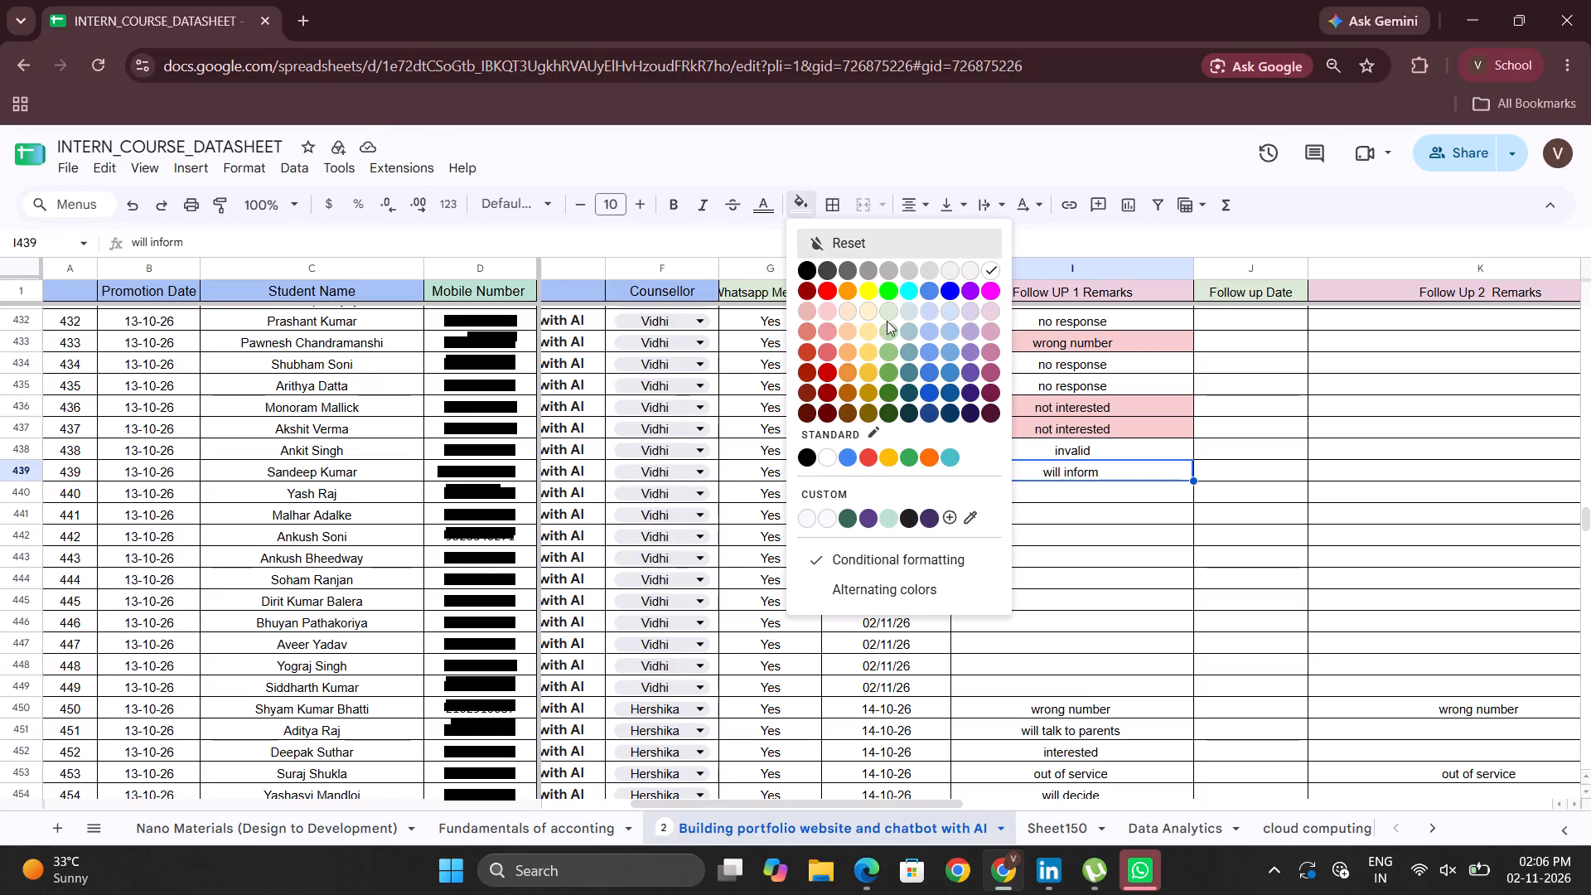
click(892, 313)
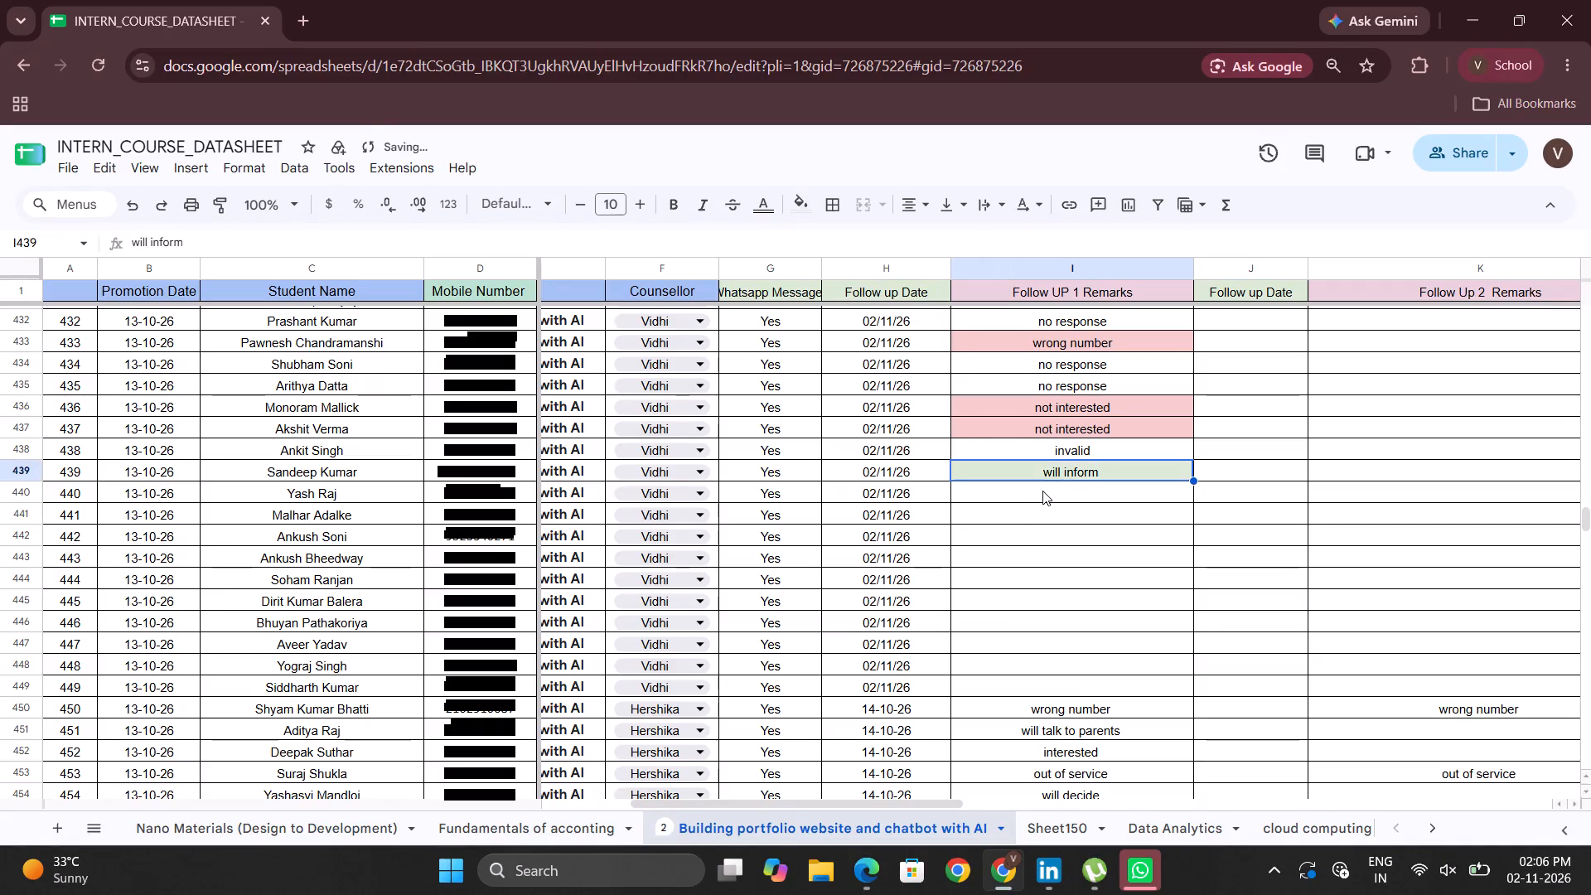
click(1043, 491)
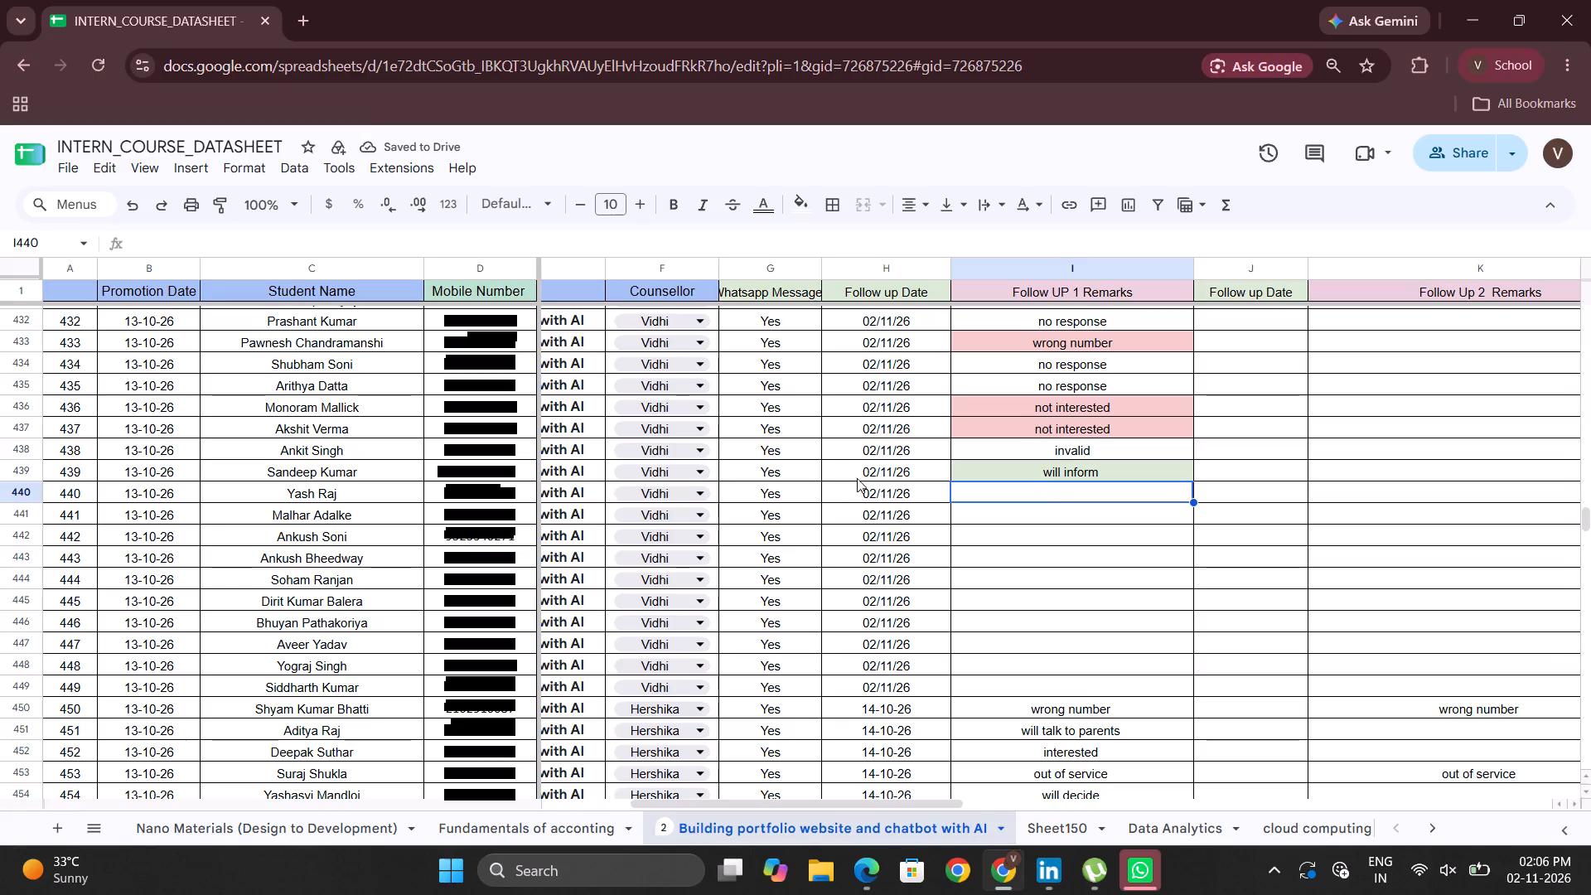
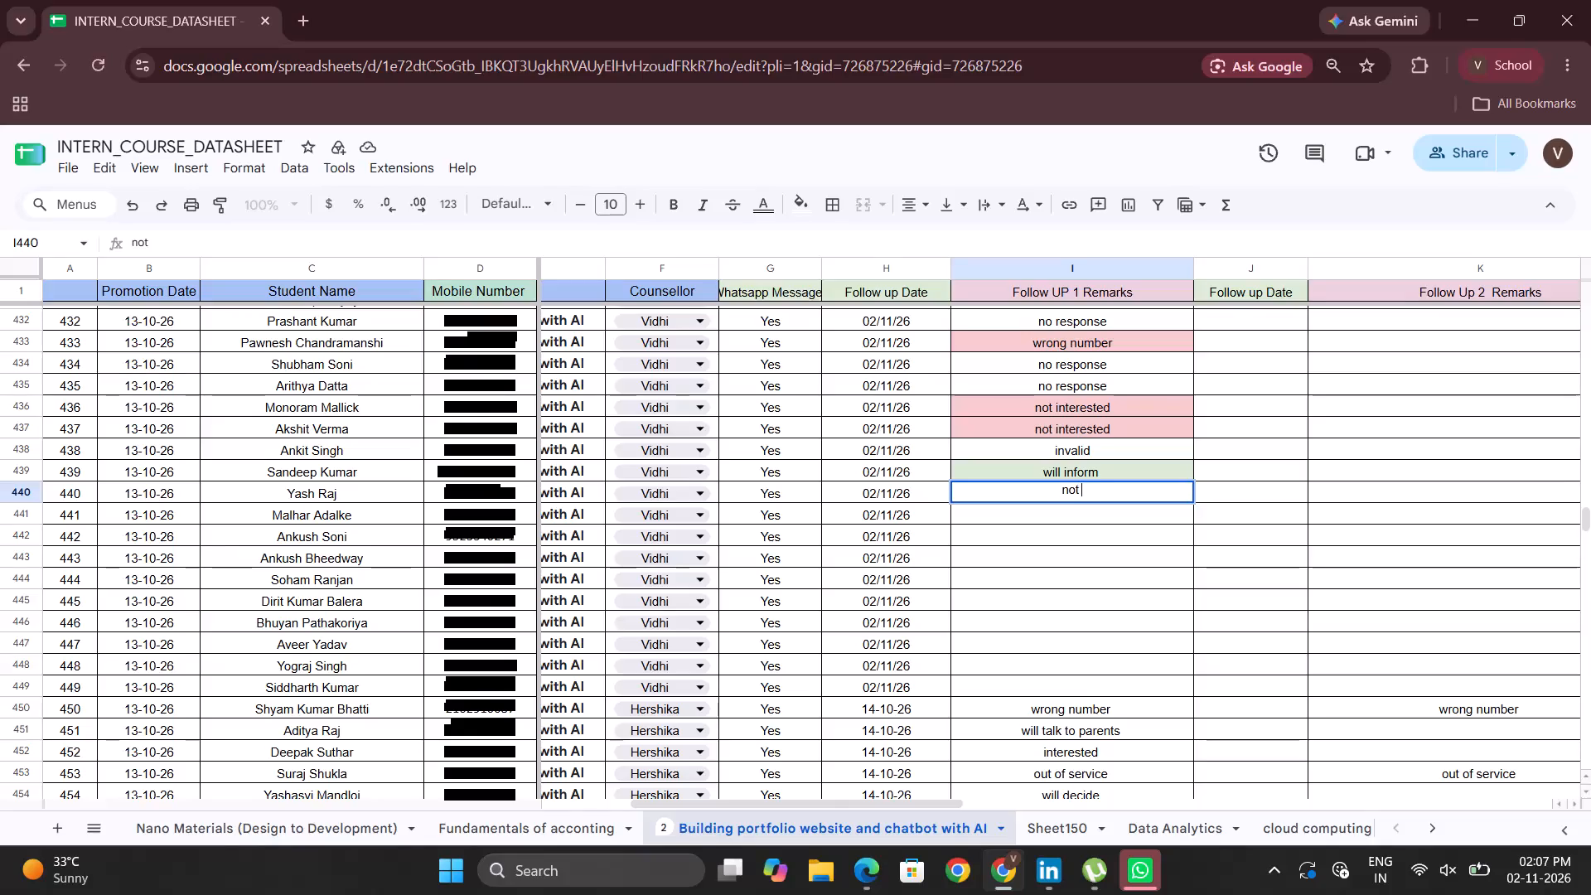
Complete the Follow UP 1 remark in row 440 as "not interested".
text(in)
text(terested)
key(Return)
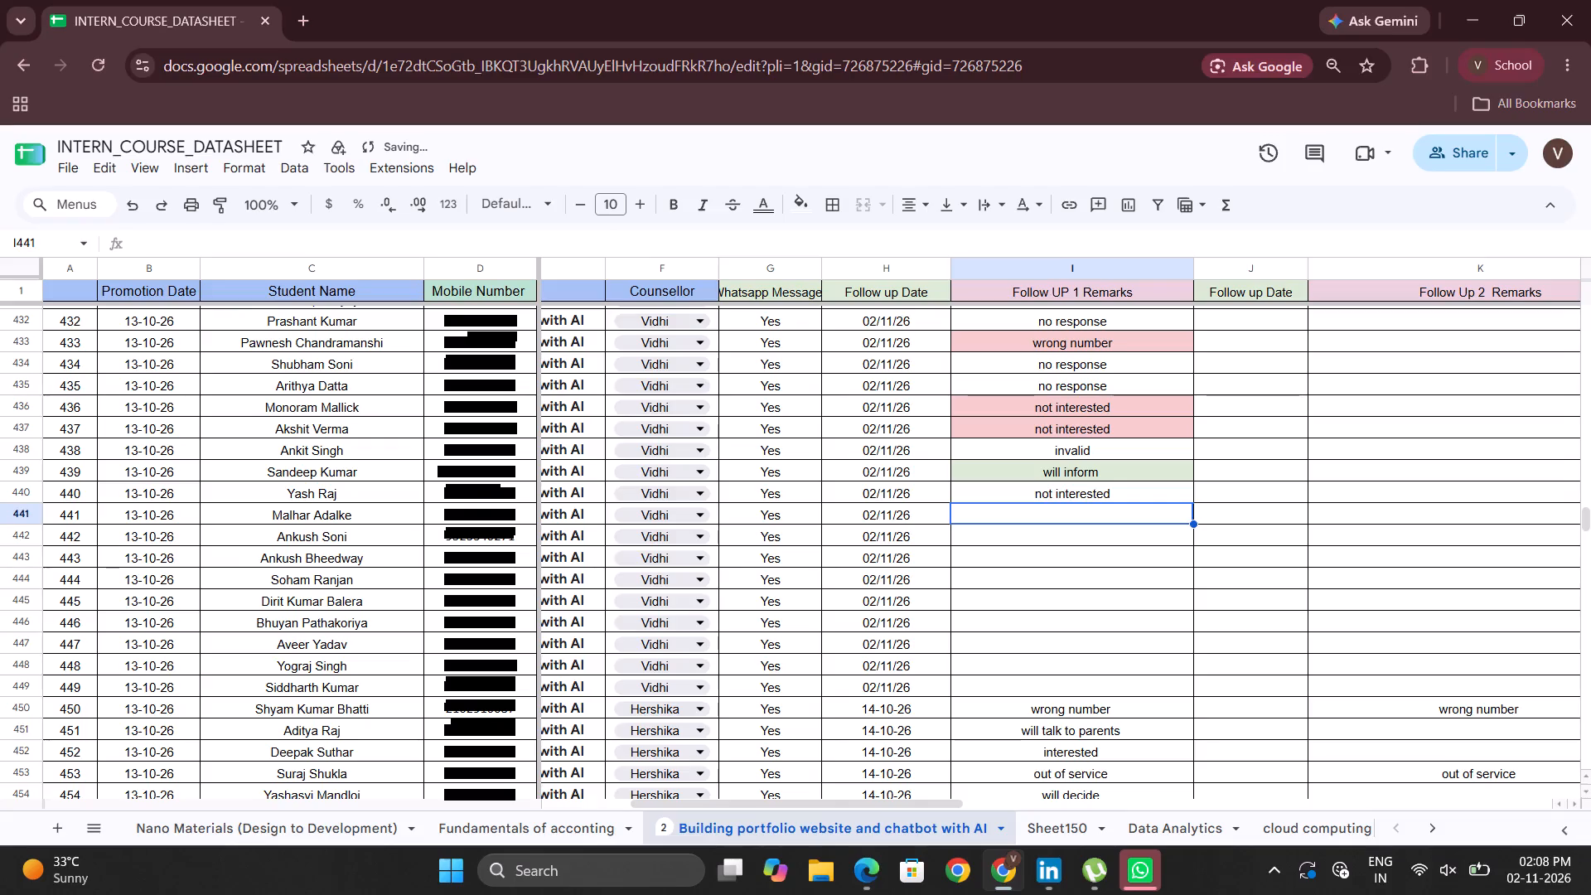
Fill the "not interested" Follow UP 1 remark cell in row 440 with light red.
click(978, 488)
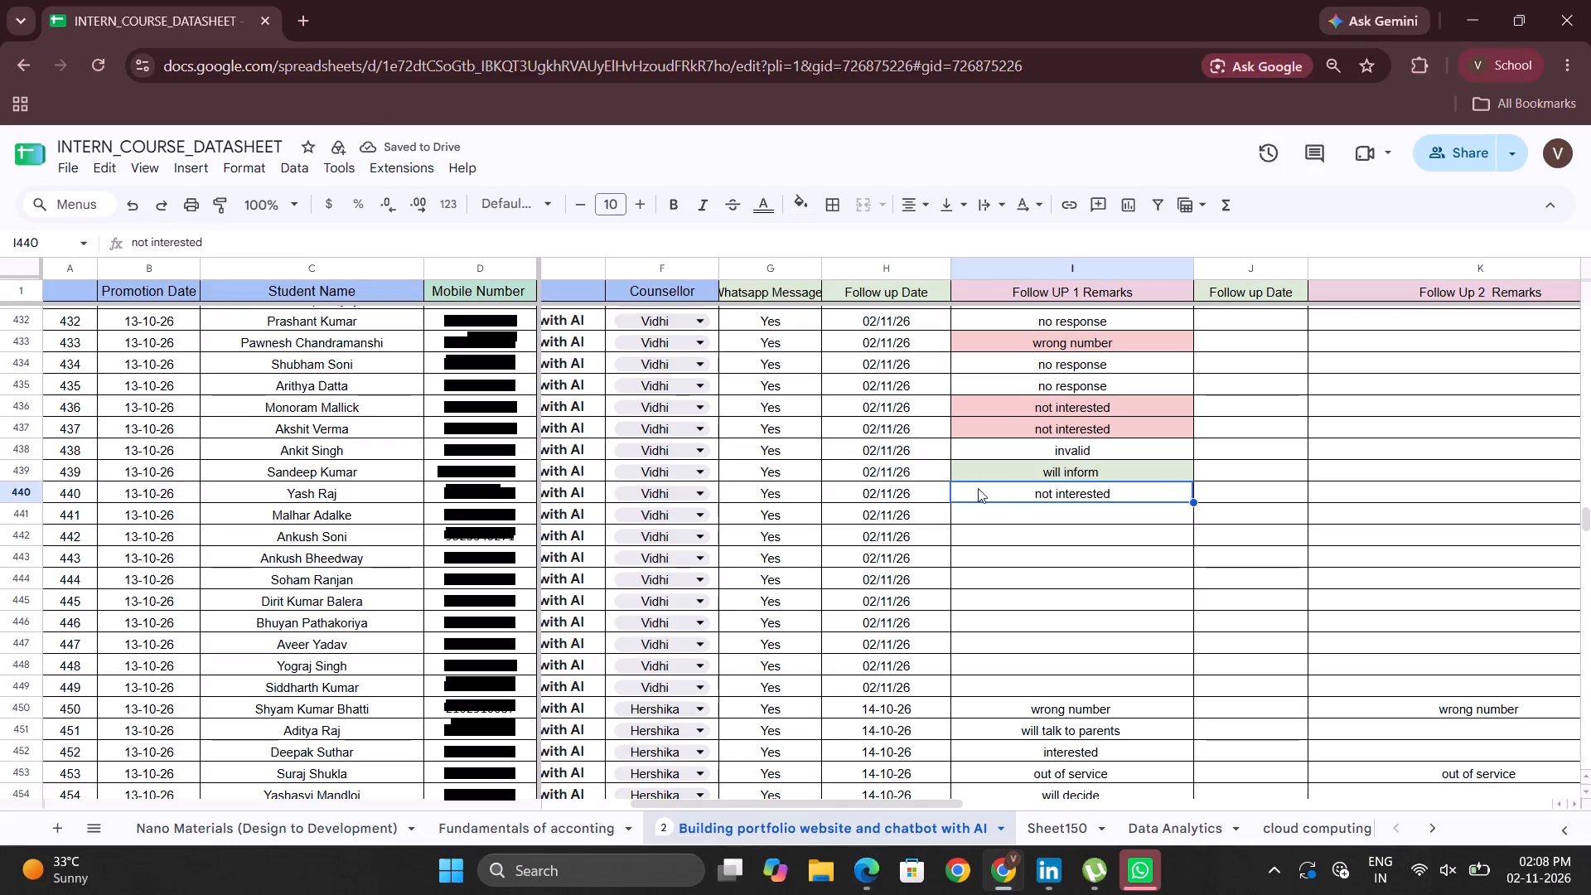
drag(795, 189, 798, 203)
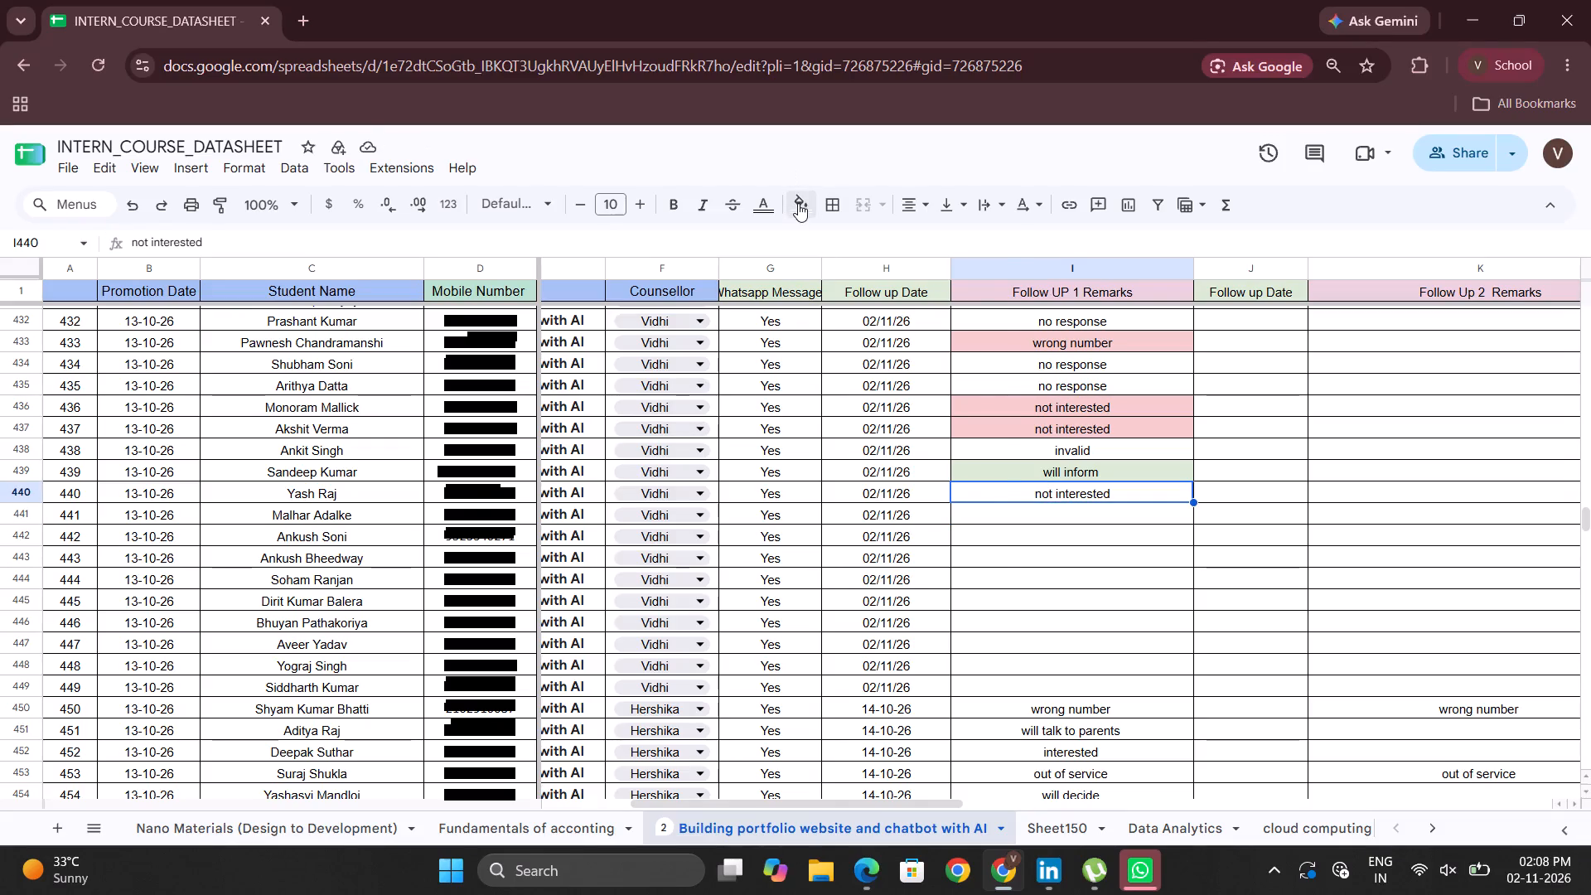
click(798, 203)
click(825, 312)
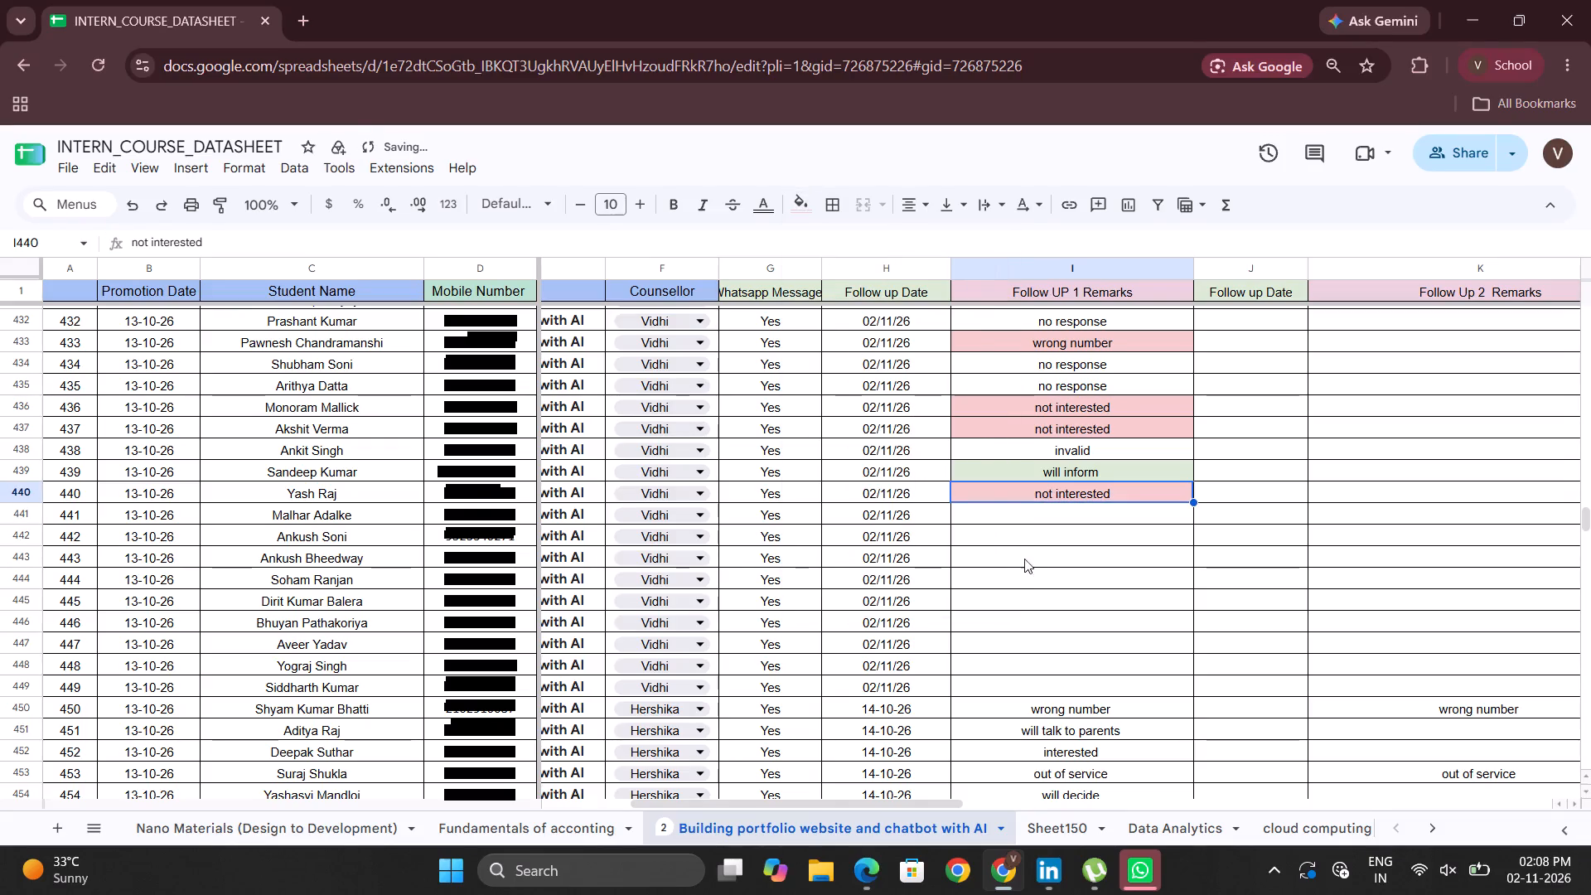
Enter "no response" as the Follow UP 1 remark in row 441.
click(1003, 508)
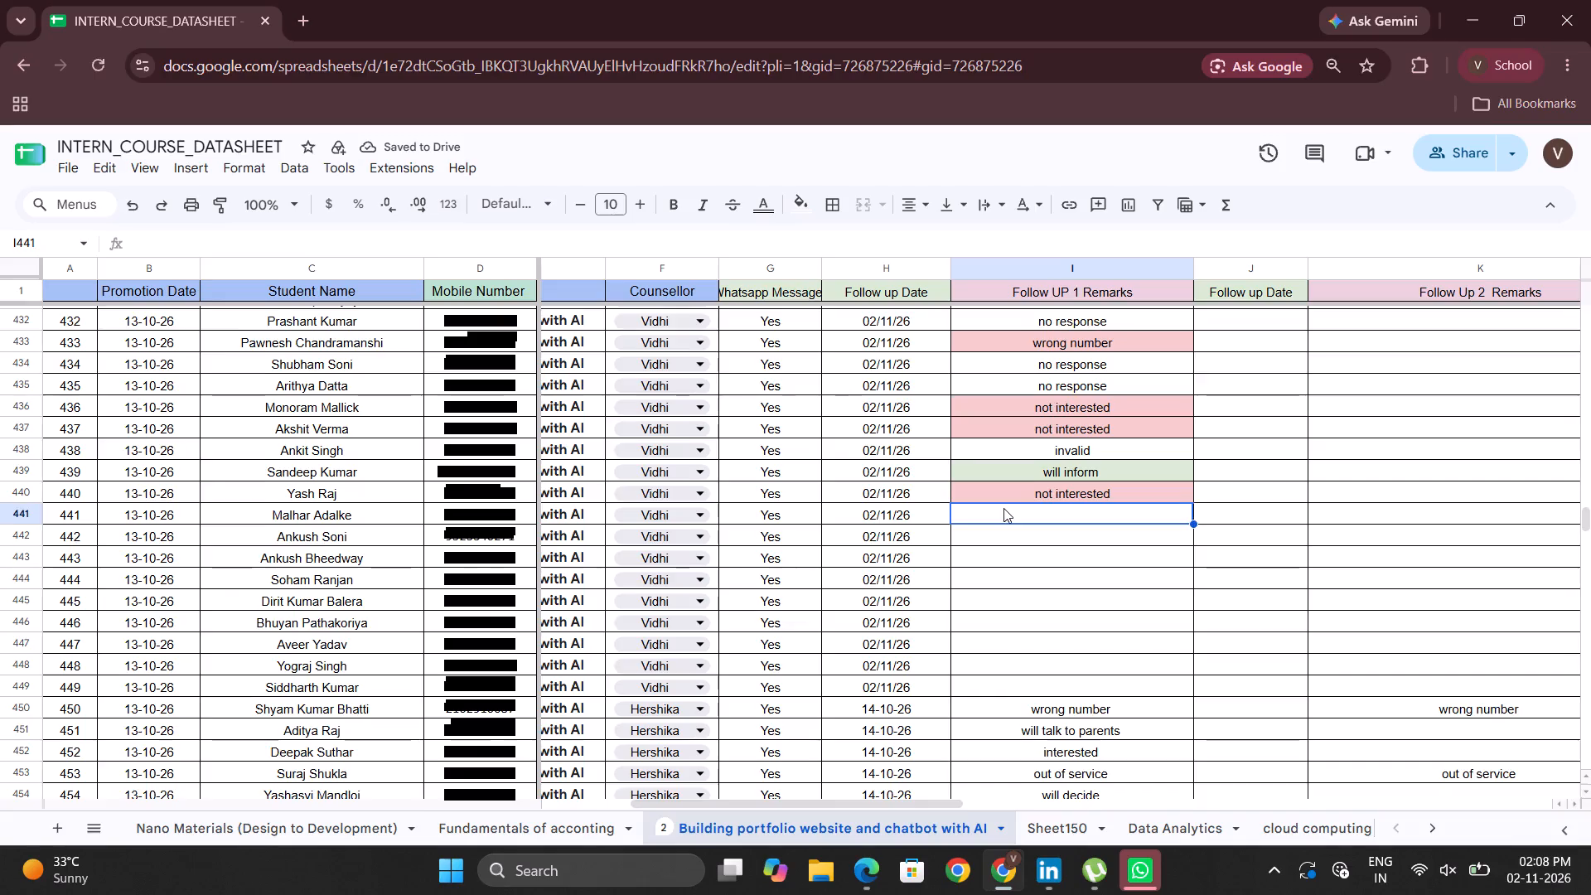
scroll(1003, 508, down, 1)
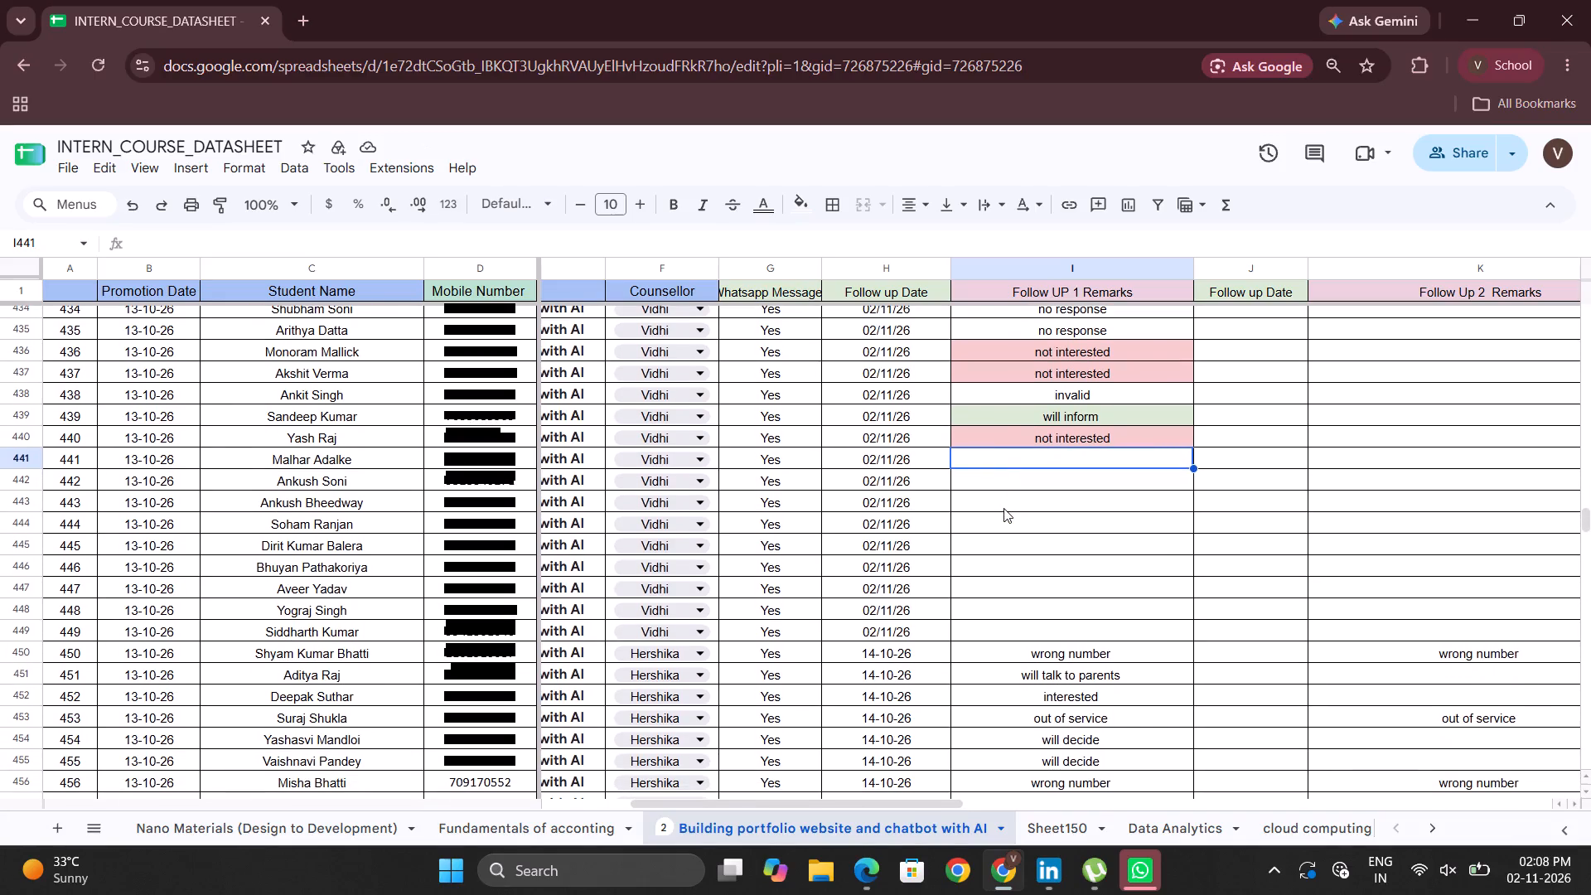
text(no)
key(space)
key(Return)
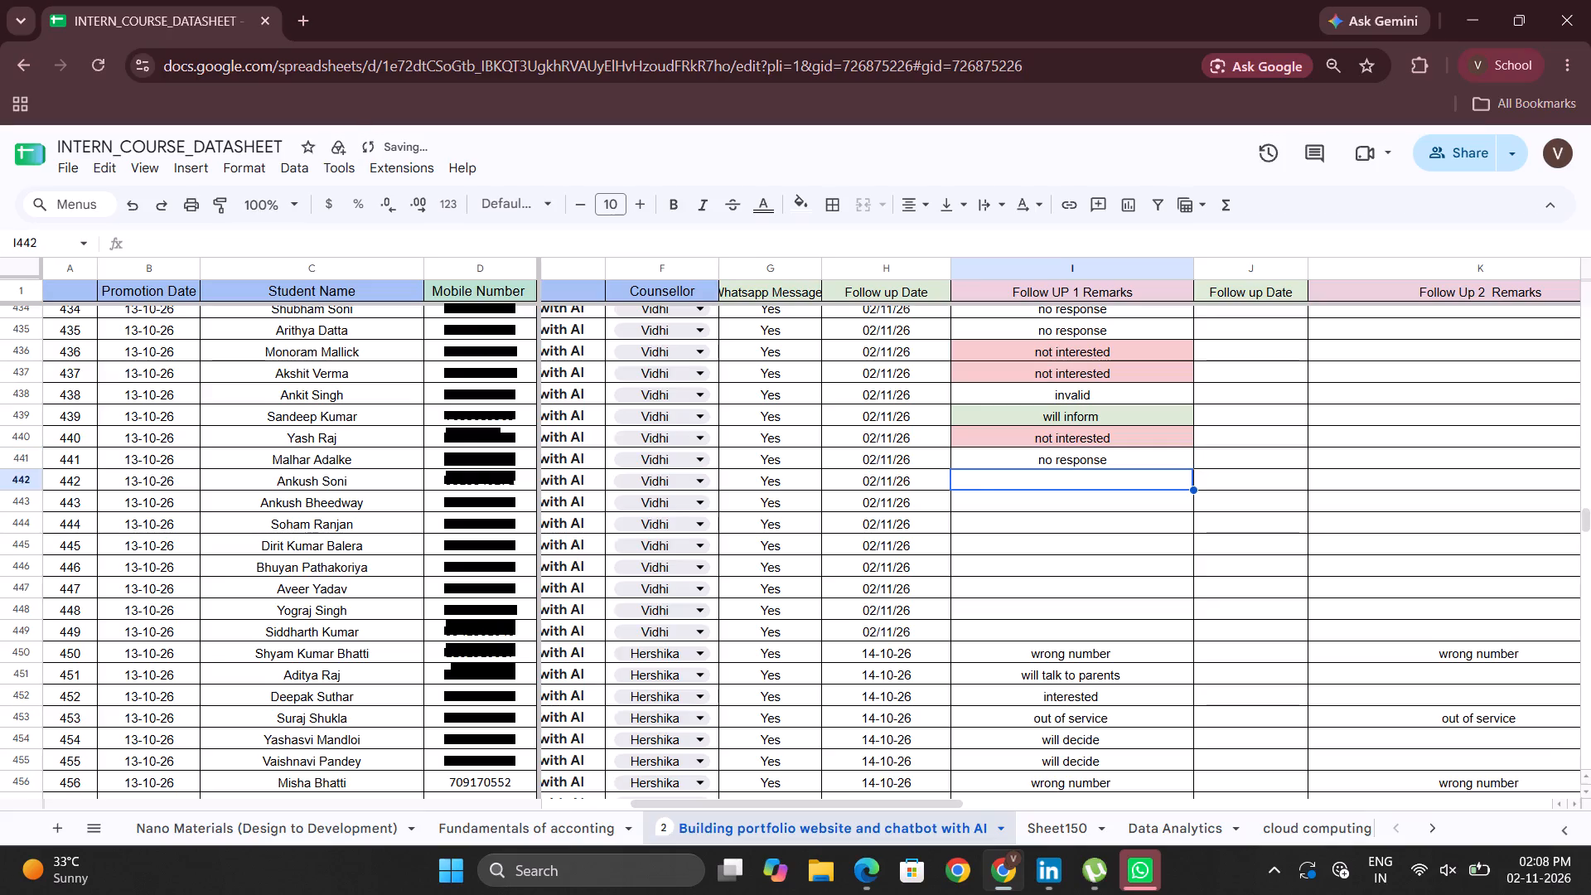
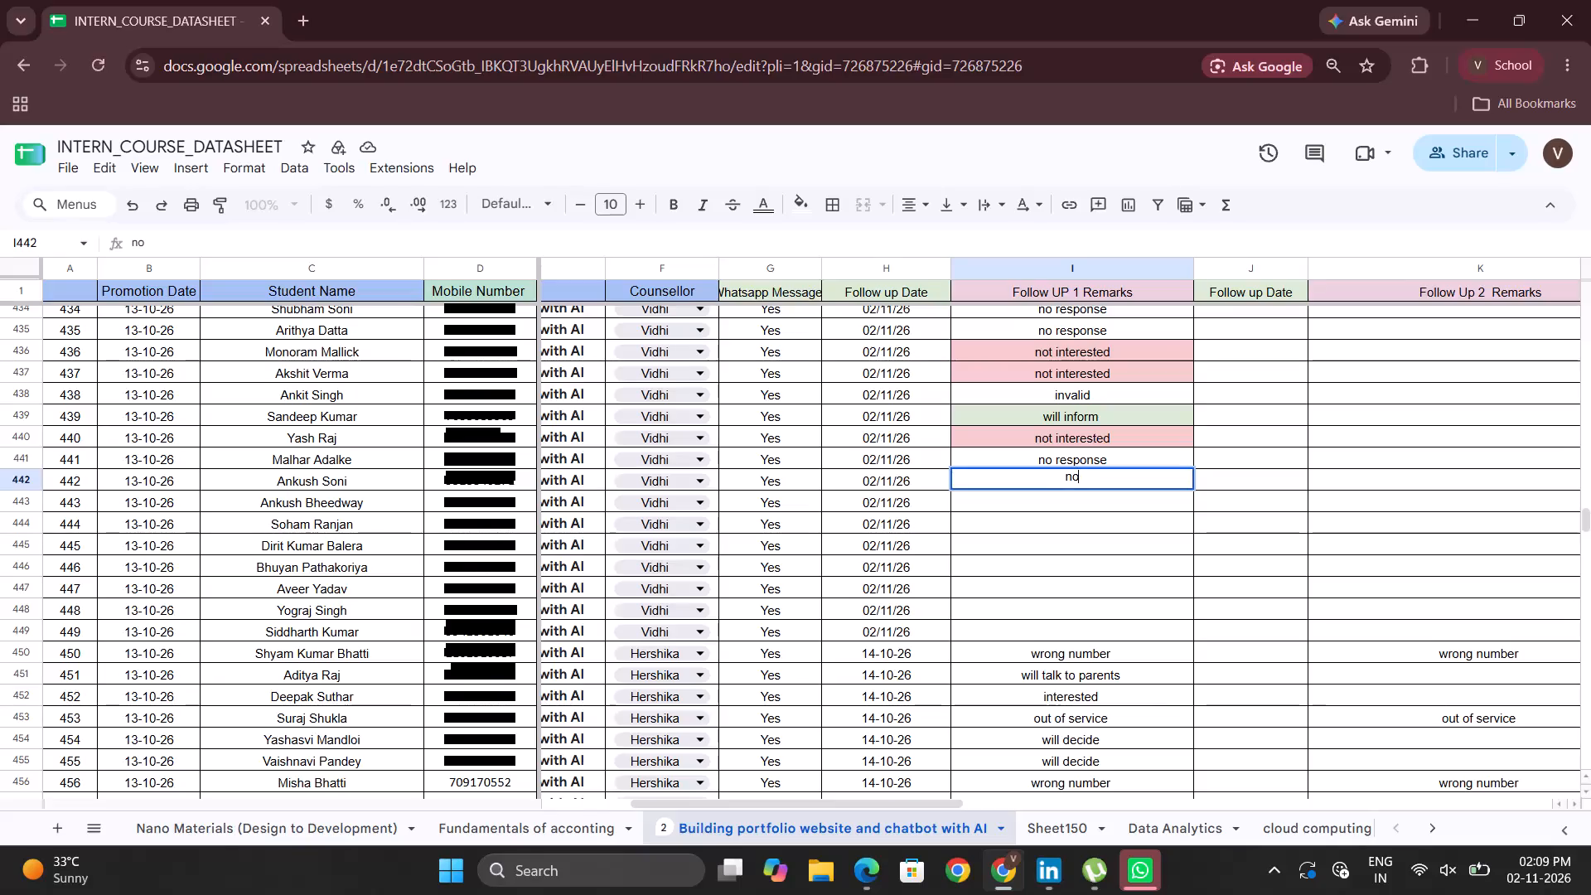
Complete the Follow UP 1 remark in row 442 as "not interested".
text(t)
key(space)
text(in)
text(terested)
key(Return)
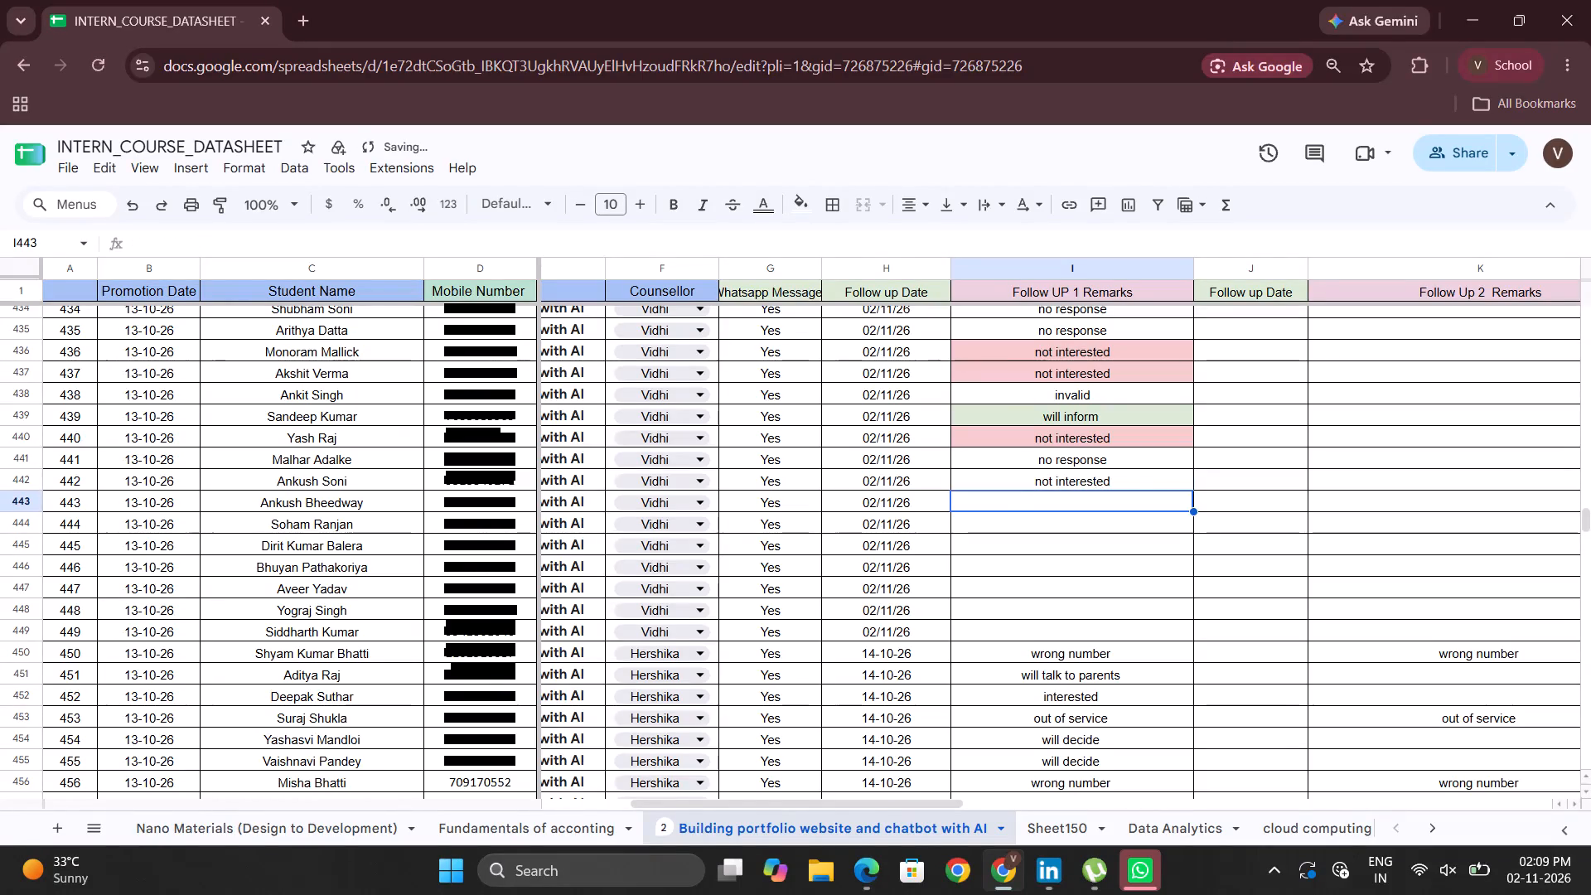
Fill the "not interested" Follow UP 1 remark cell in row 442 with light red.
click(1110, 484)
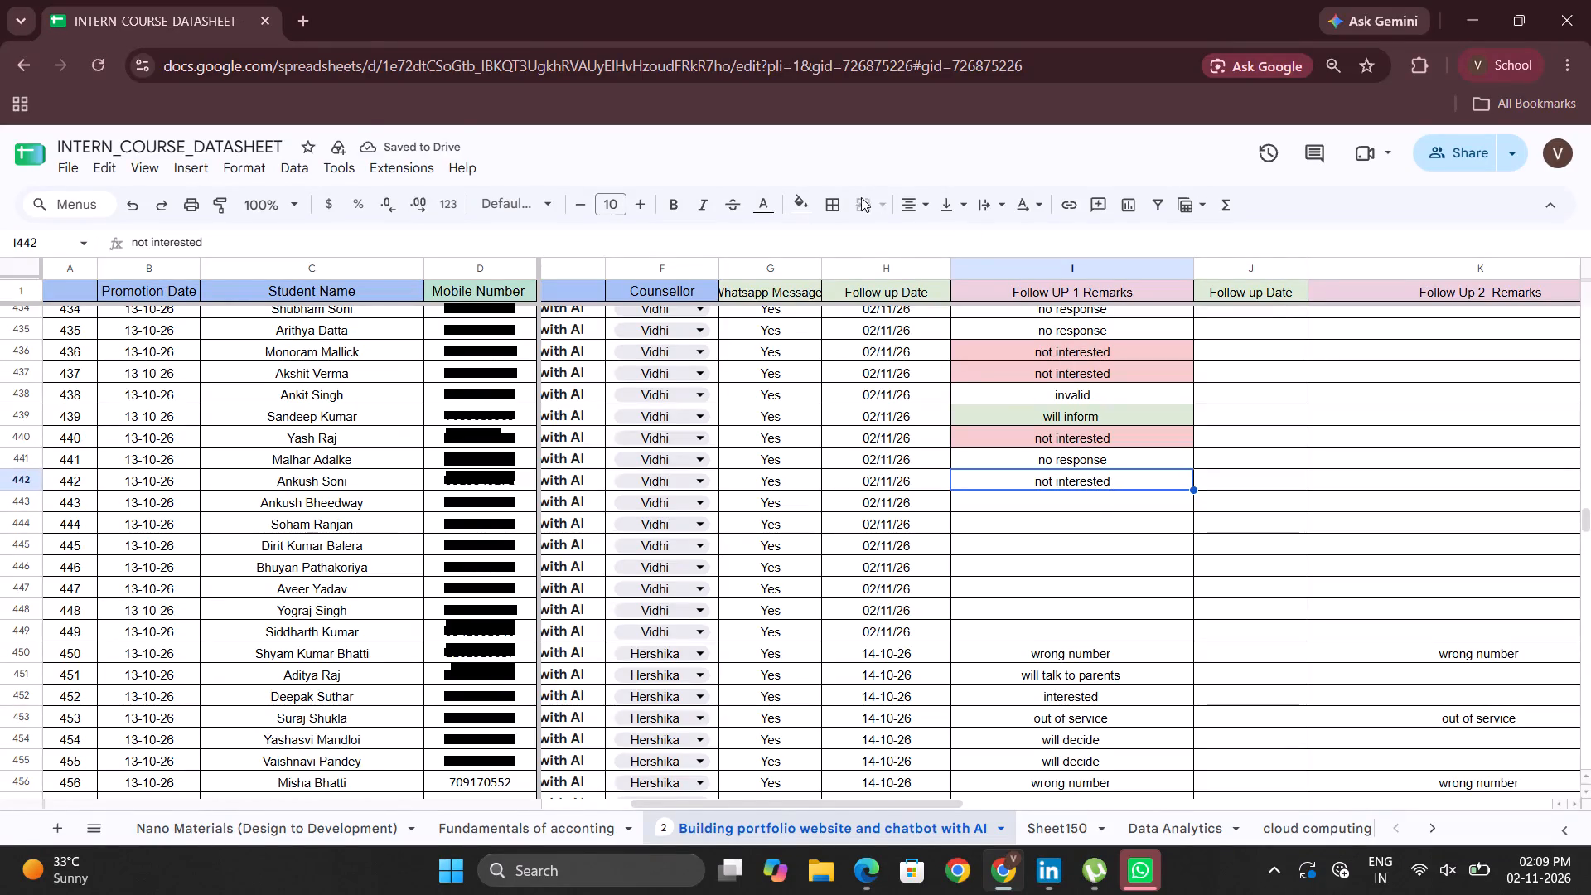
click(791, 204)
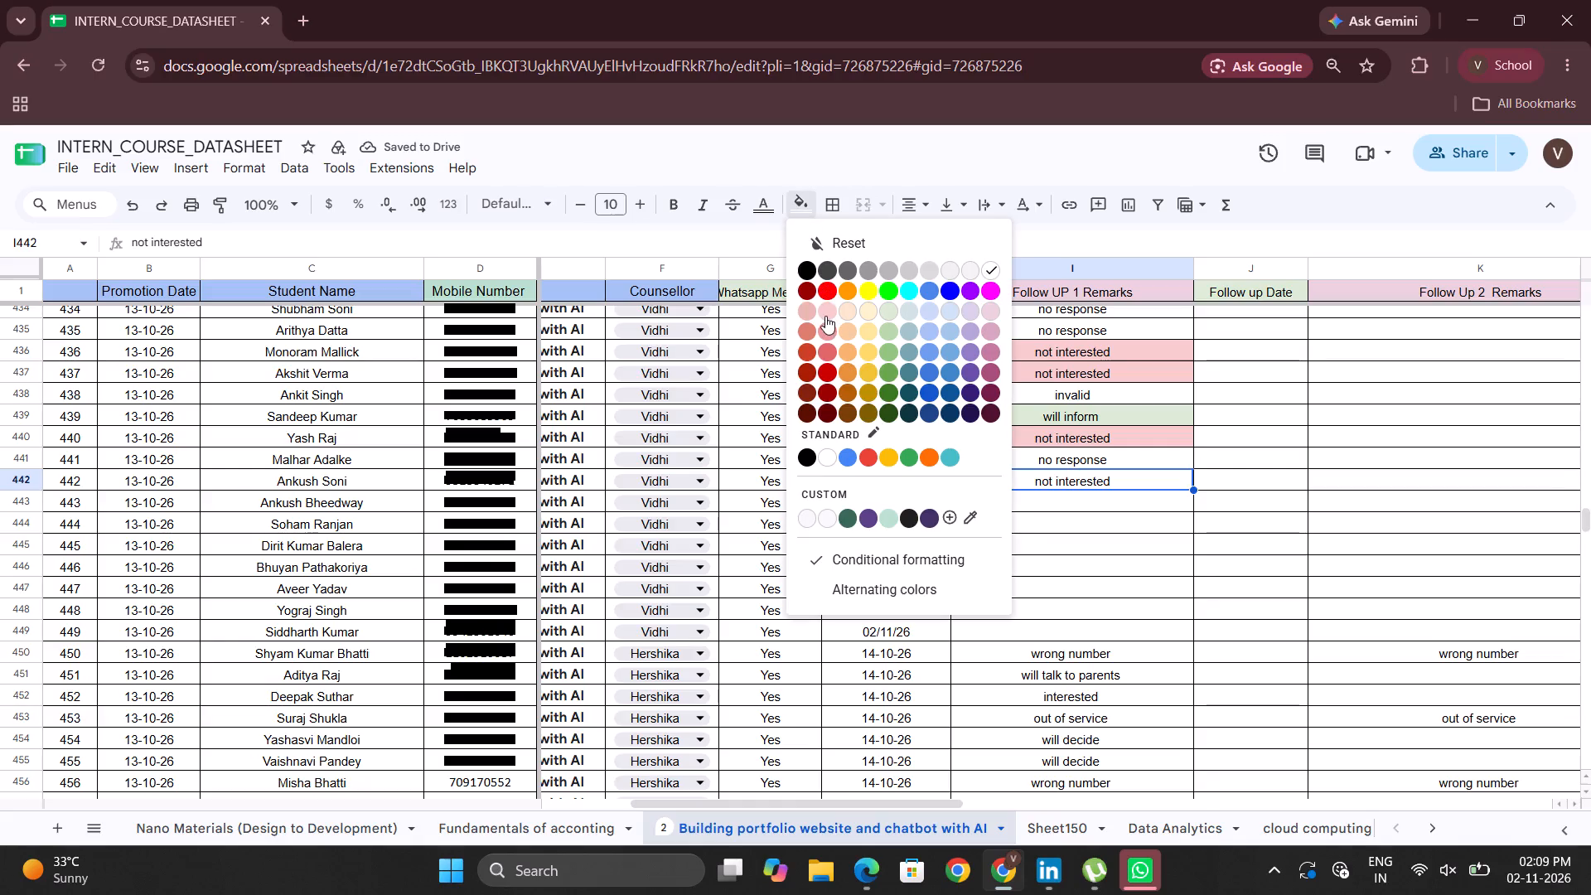
click(826, 316)
Enter "no response" as the Follow UP 1 remark in row 443.
click(994, 501)
scroll(994, 501, down, 1)
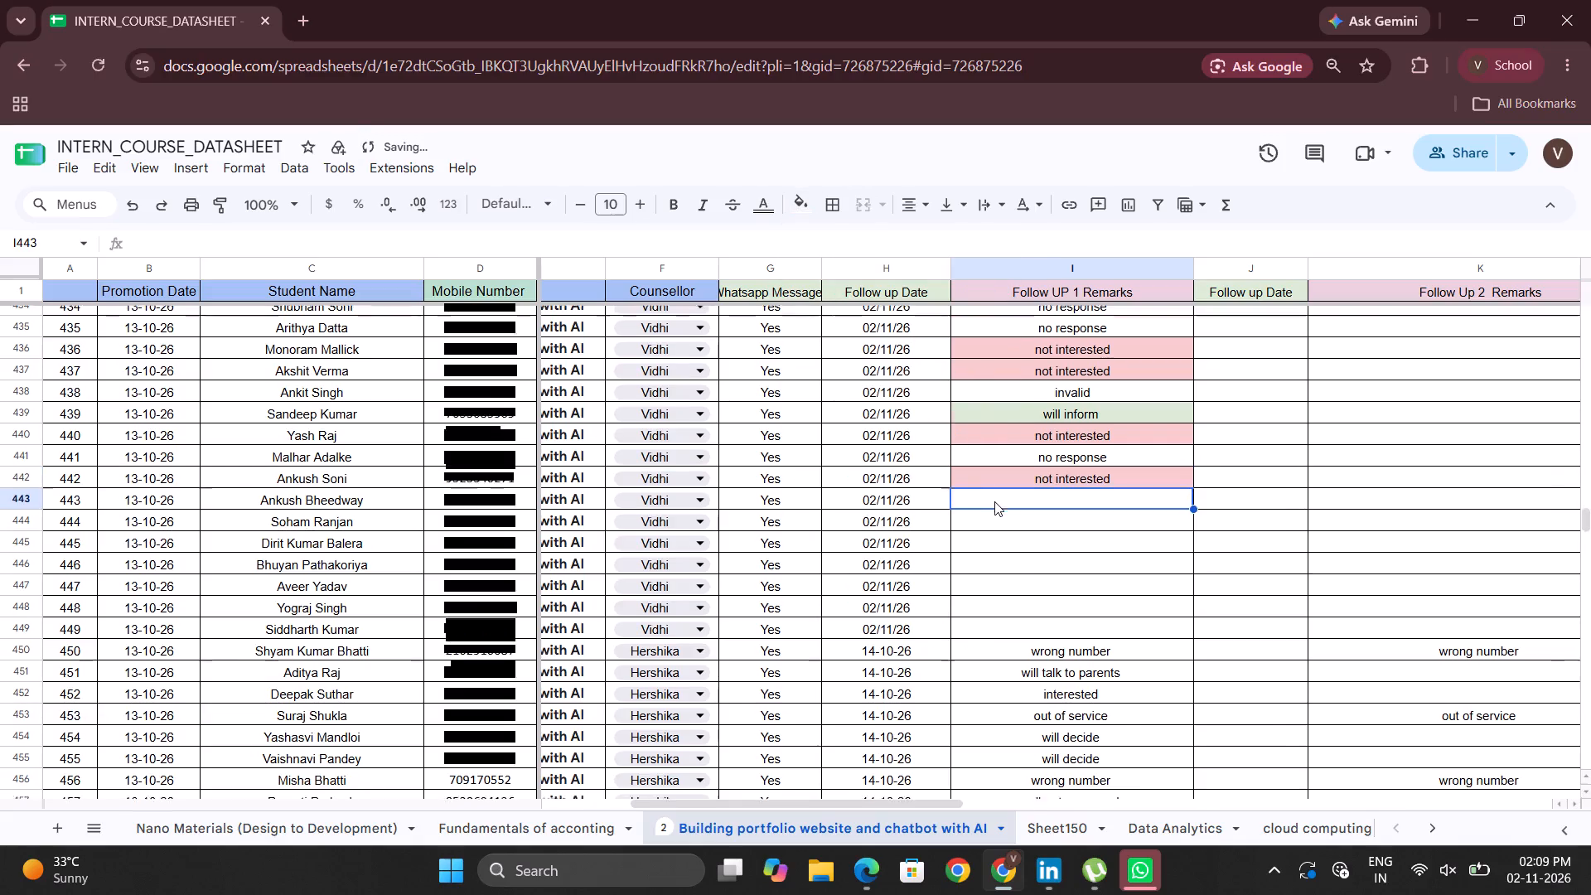
scroll(994, 501, down, 1)
drag(807, 418, 793, 540)
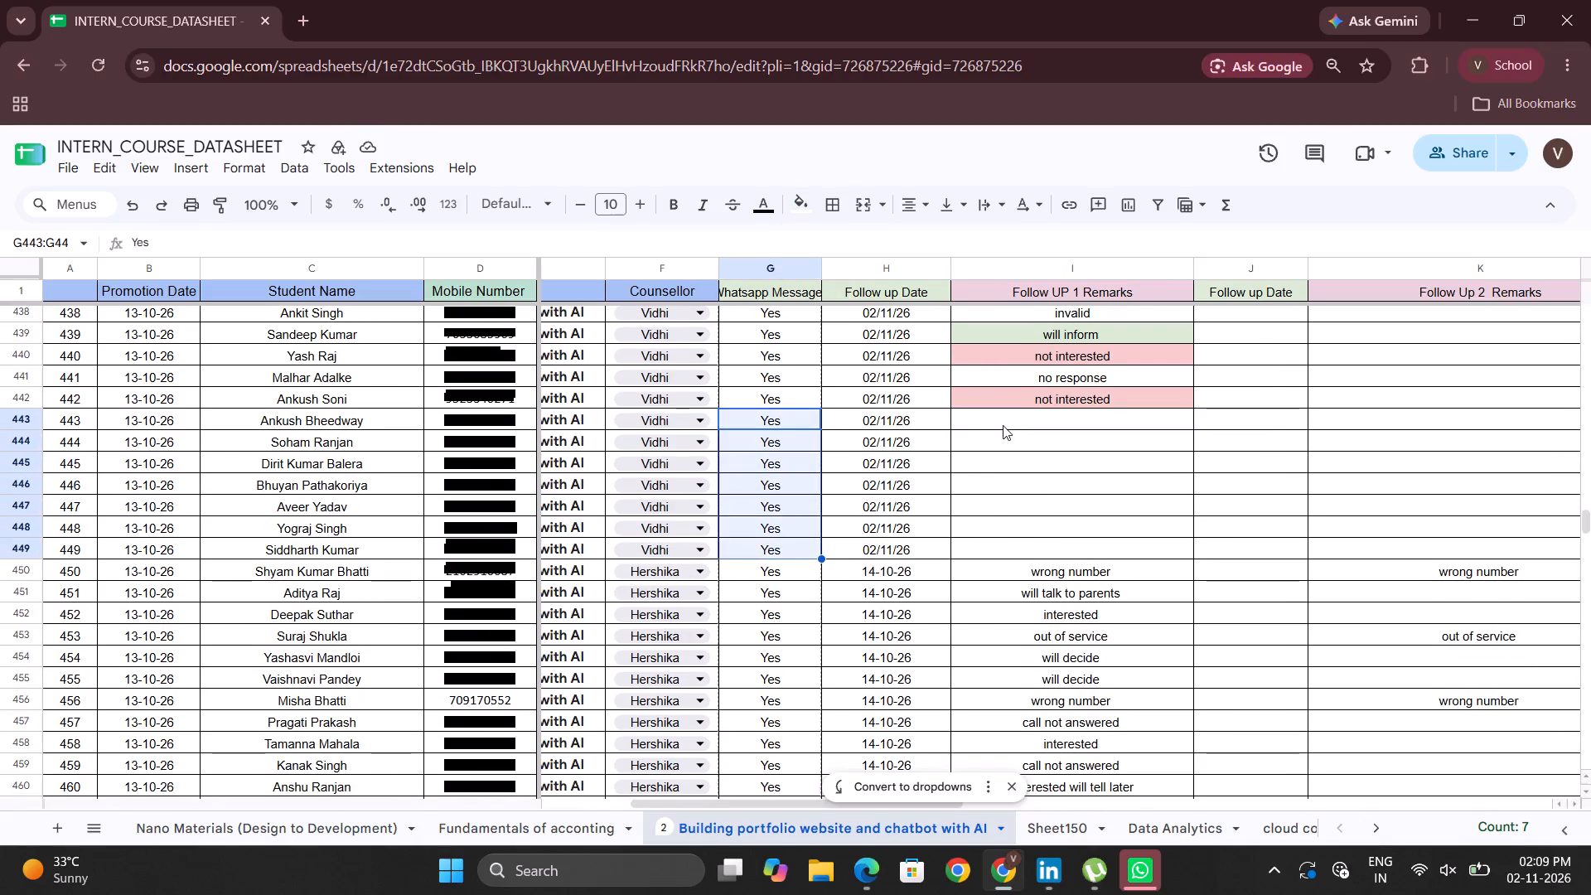
click(1003, 424)
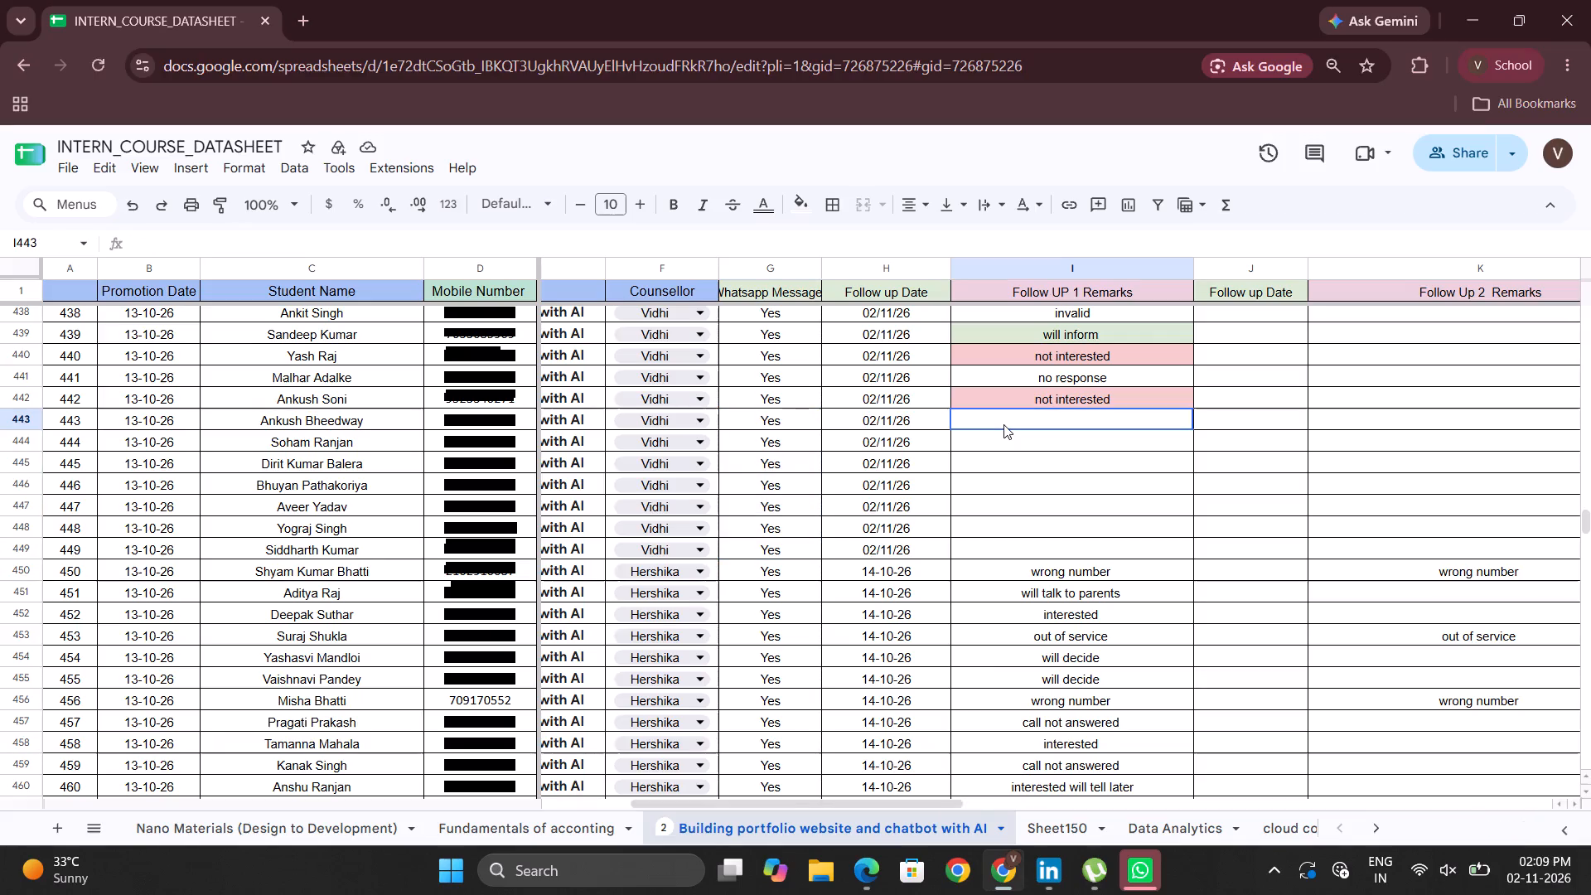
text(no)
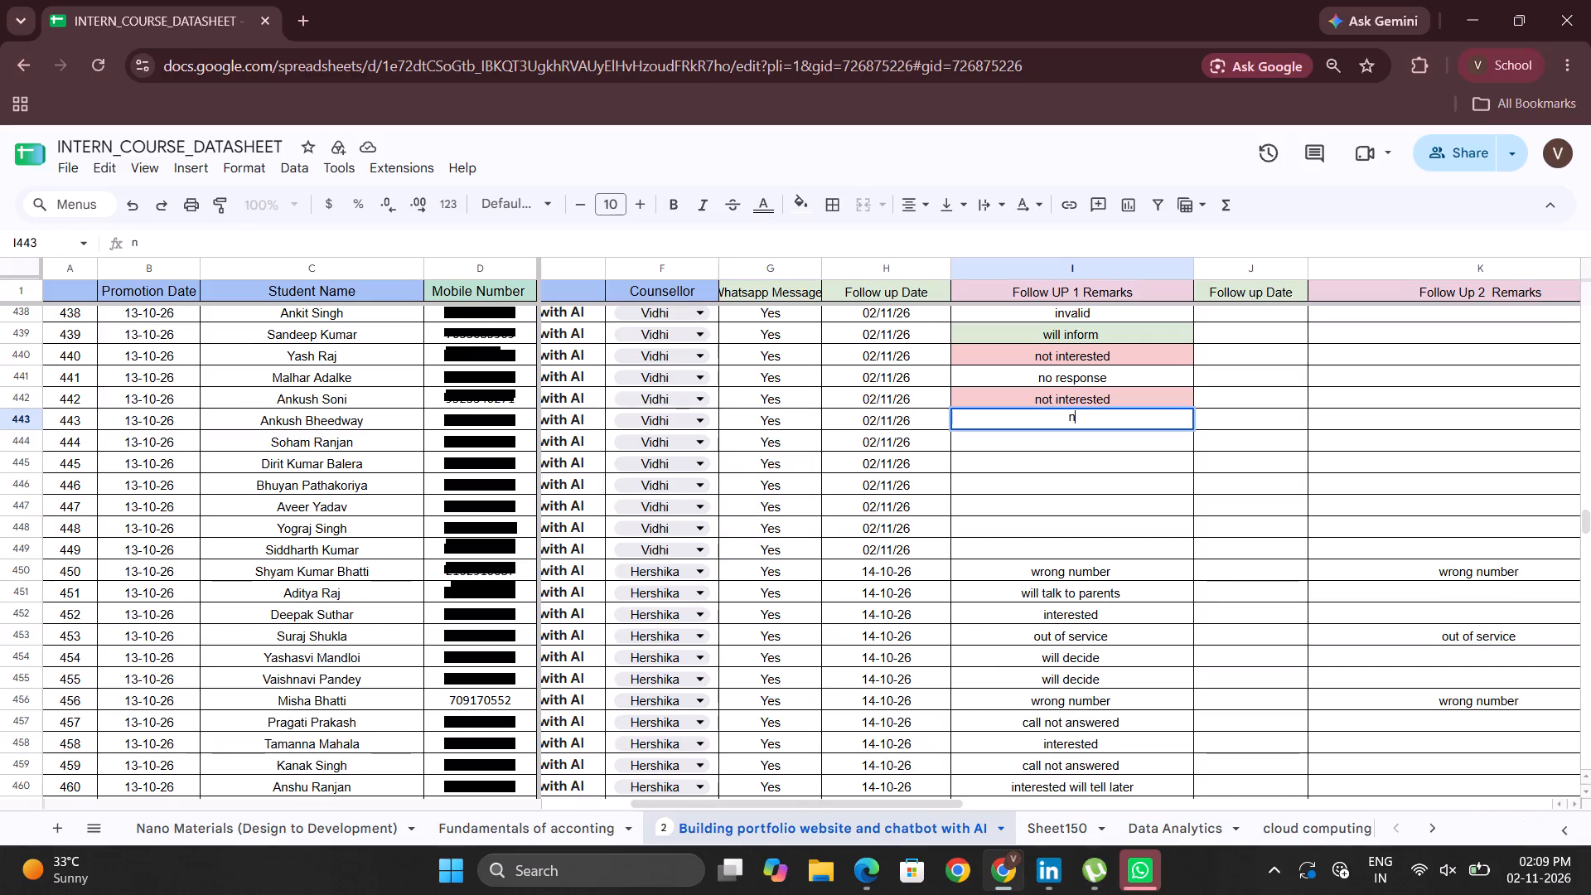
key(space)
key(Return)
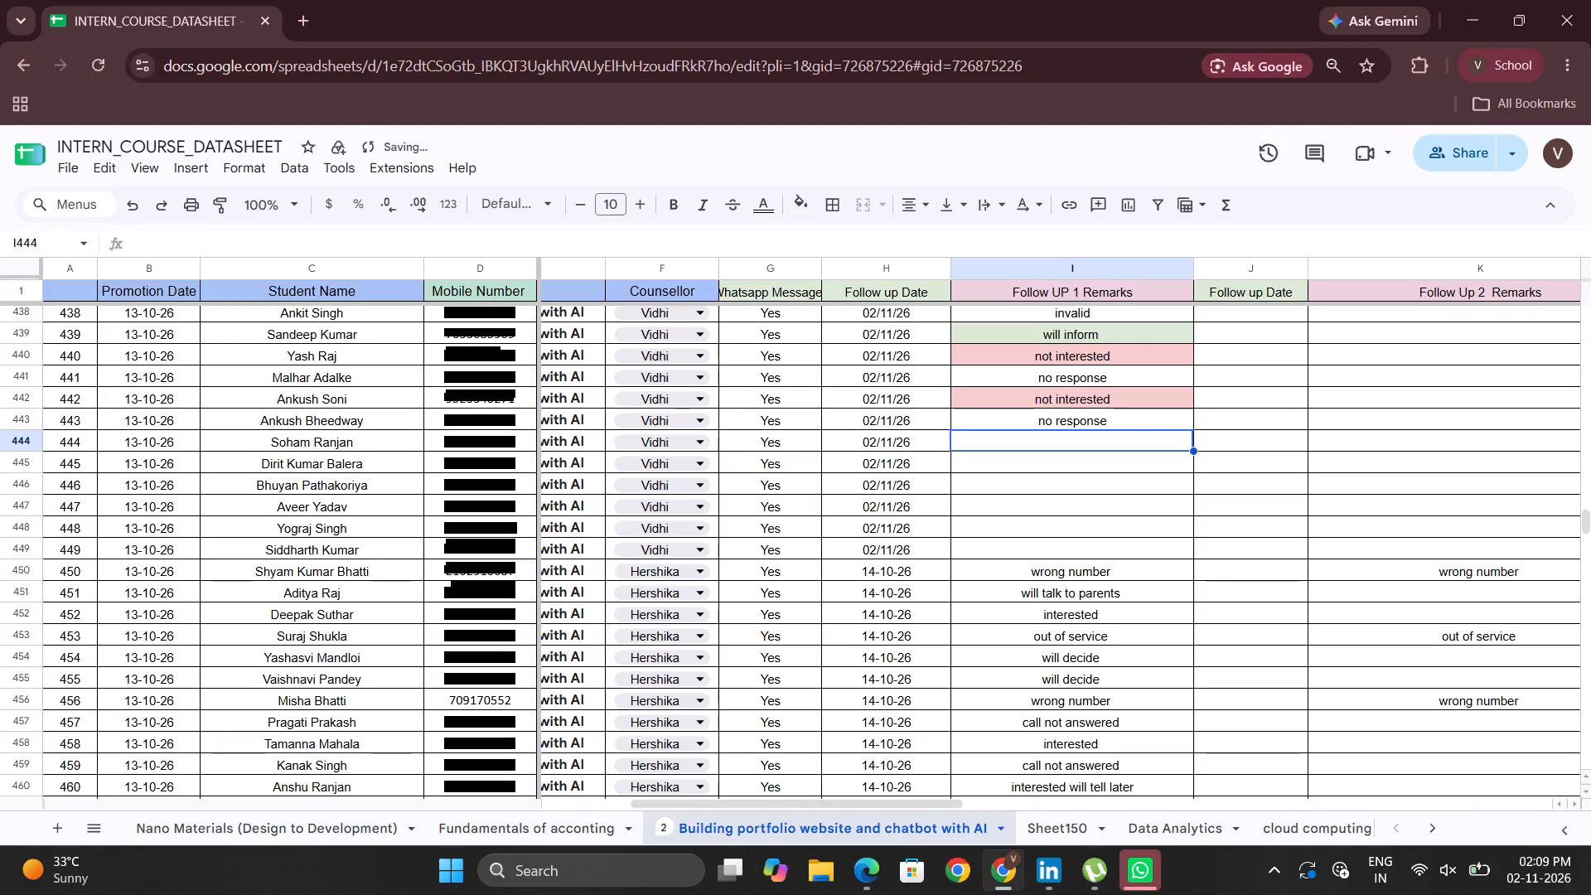
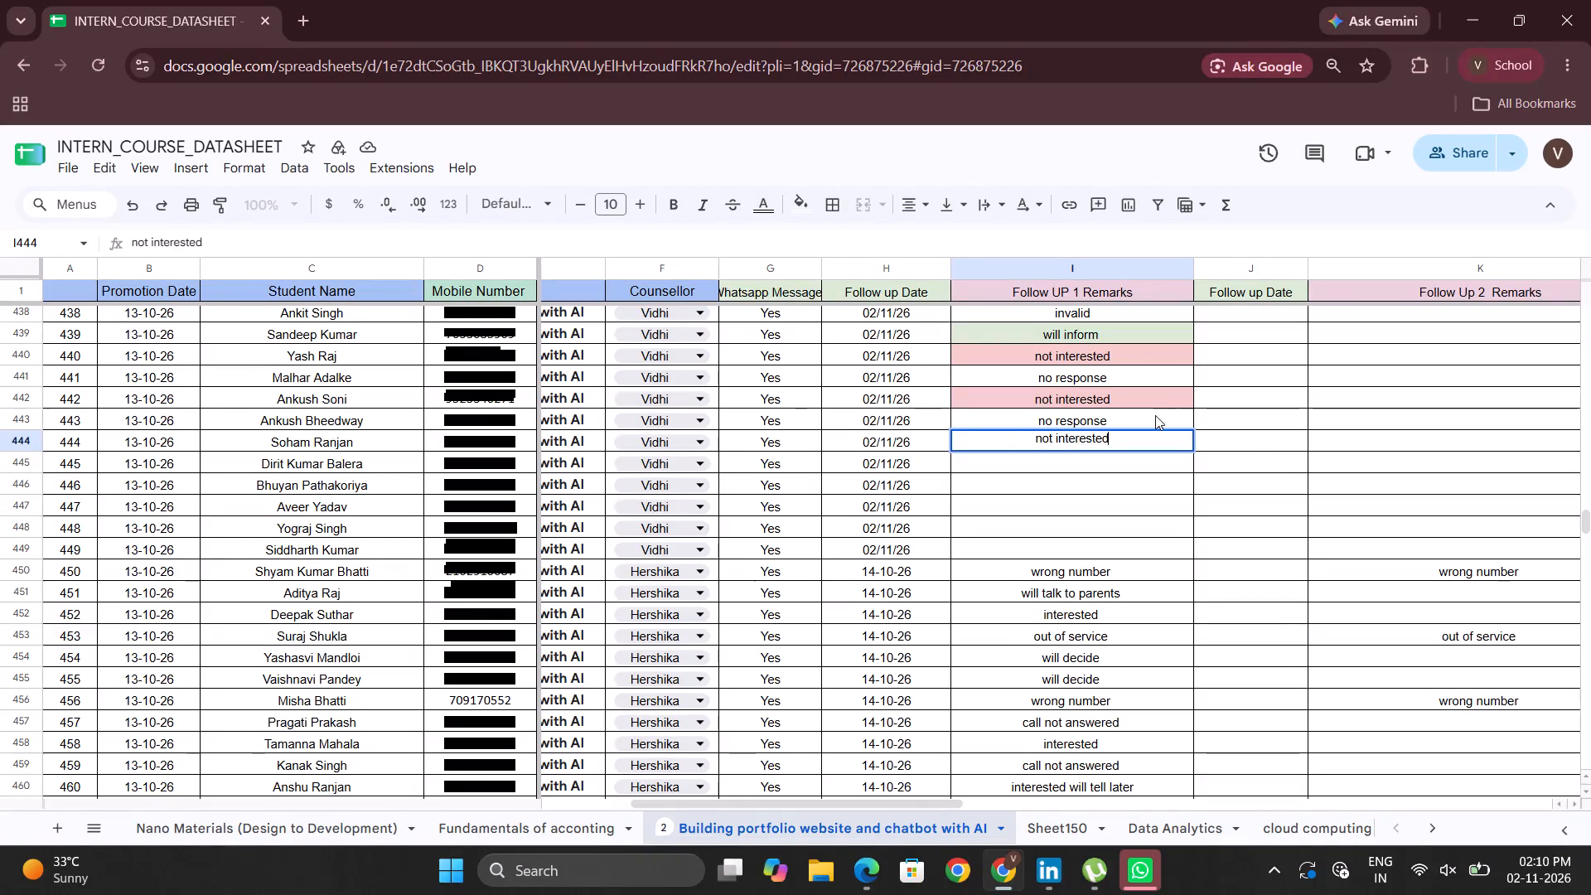
Complete the Follow UP 1 remark in row 444 as "not interested" and fill its cell with light red.
key(Return)
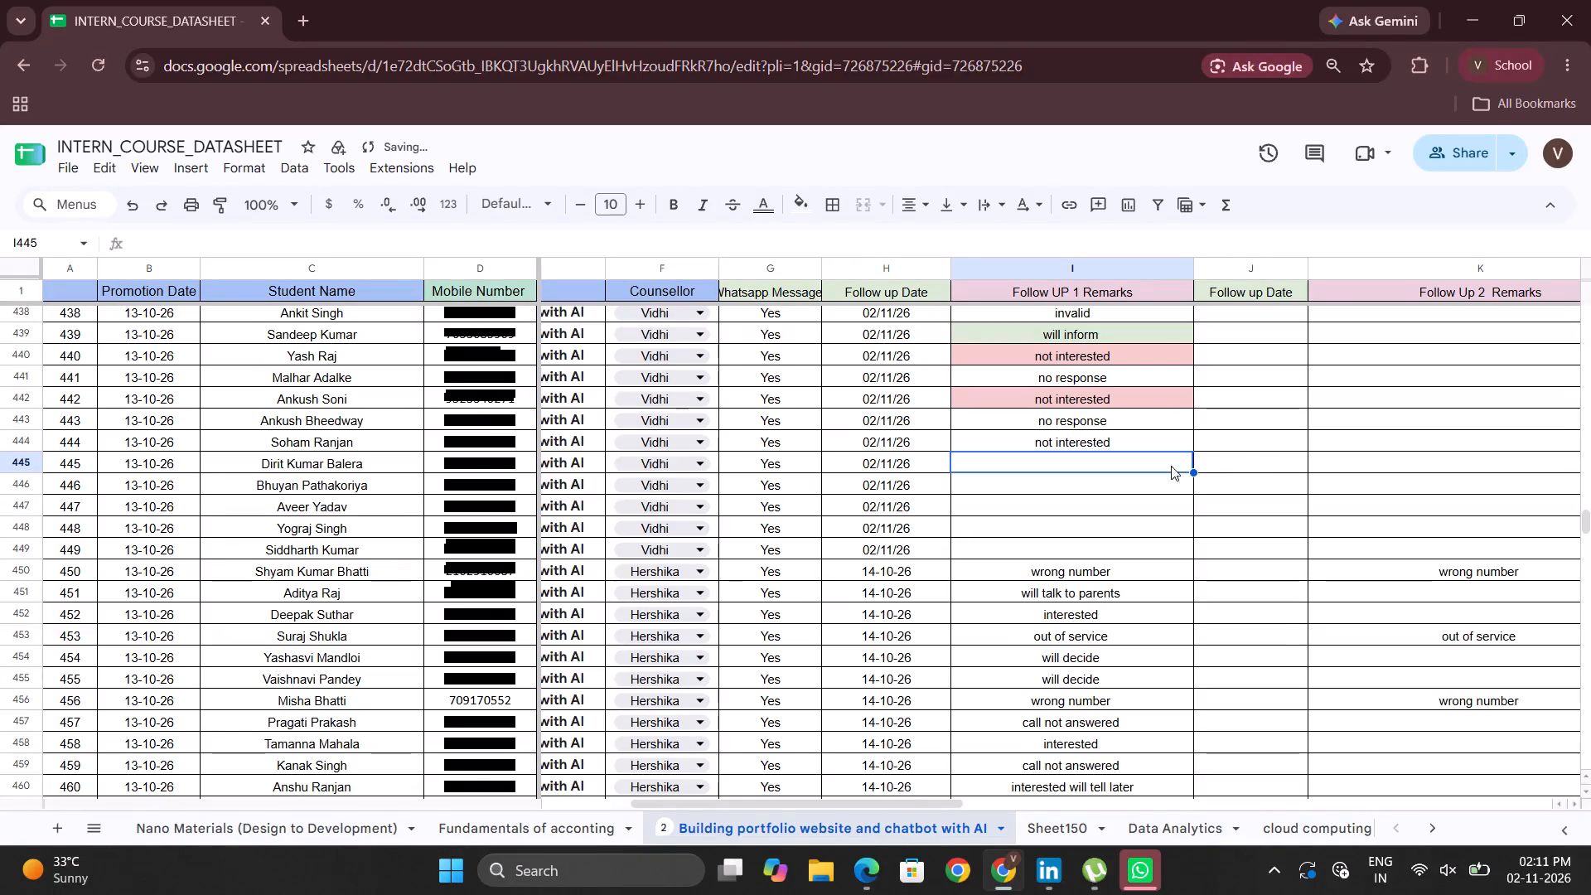
click(1129, 447)
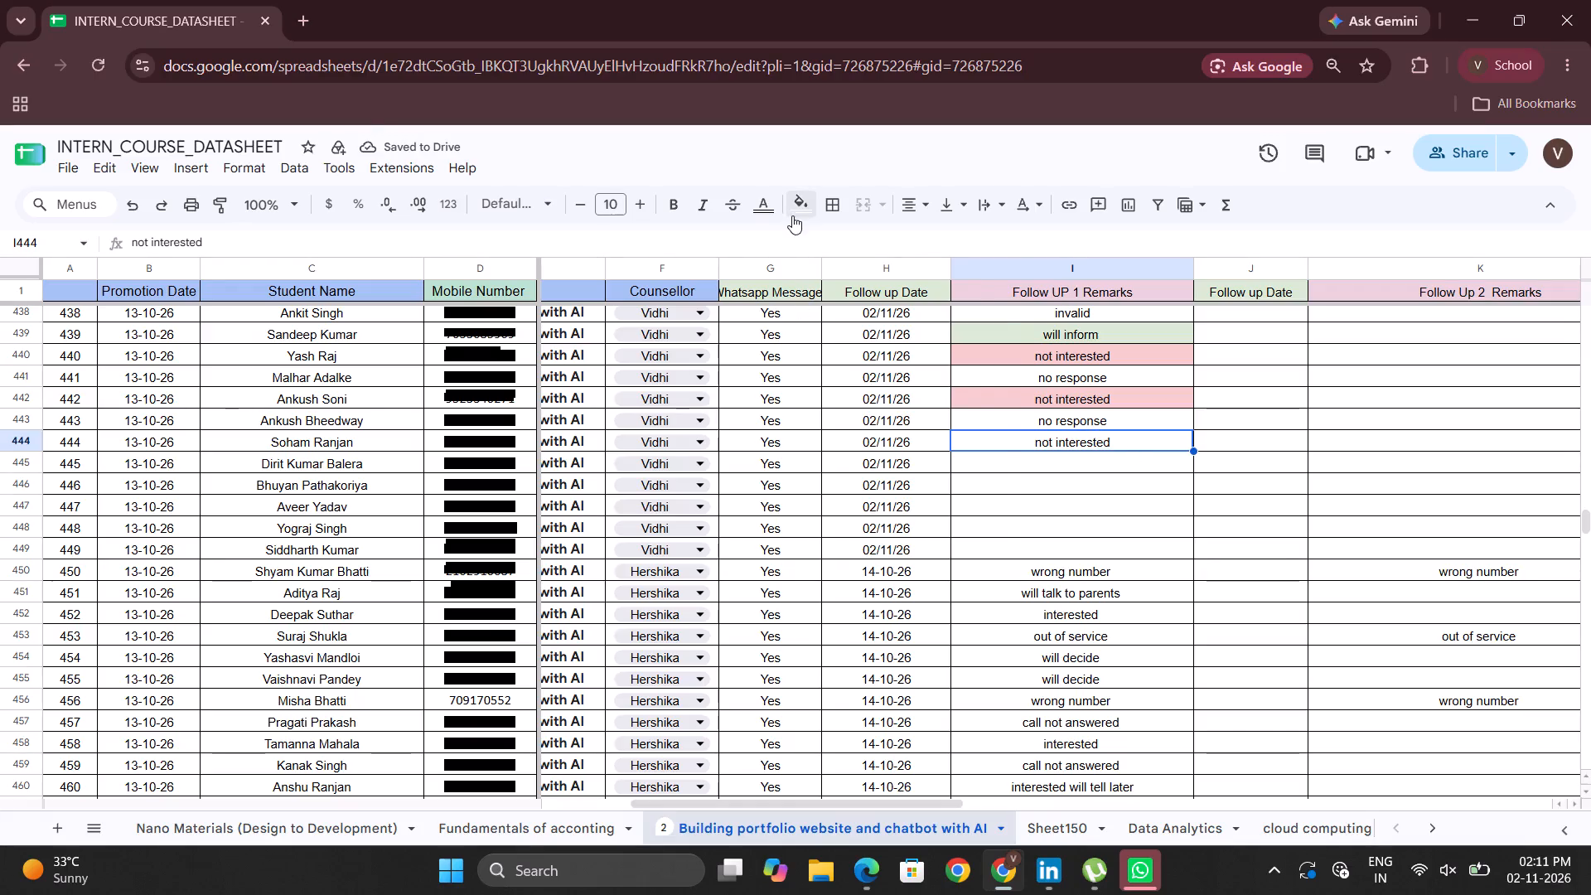
click(792, 215)
click(824, 309)
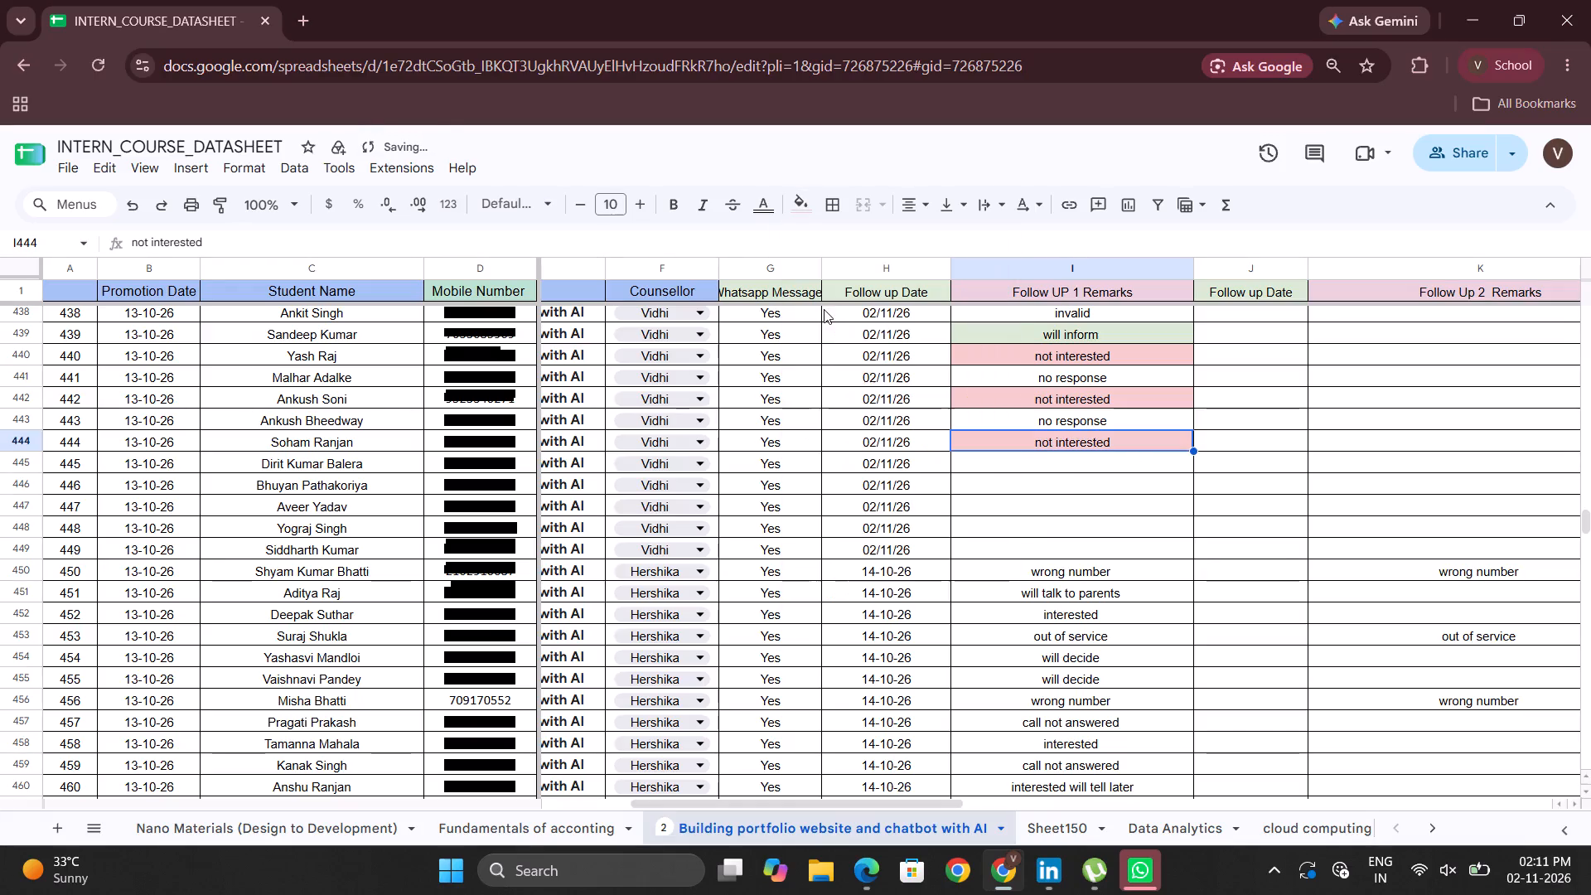
Enter "no response" as the Follow UP 1 remark in rows 445 and 446.
click(975, 462)
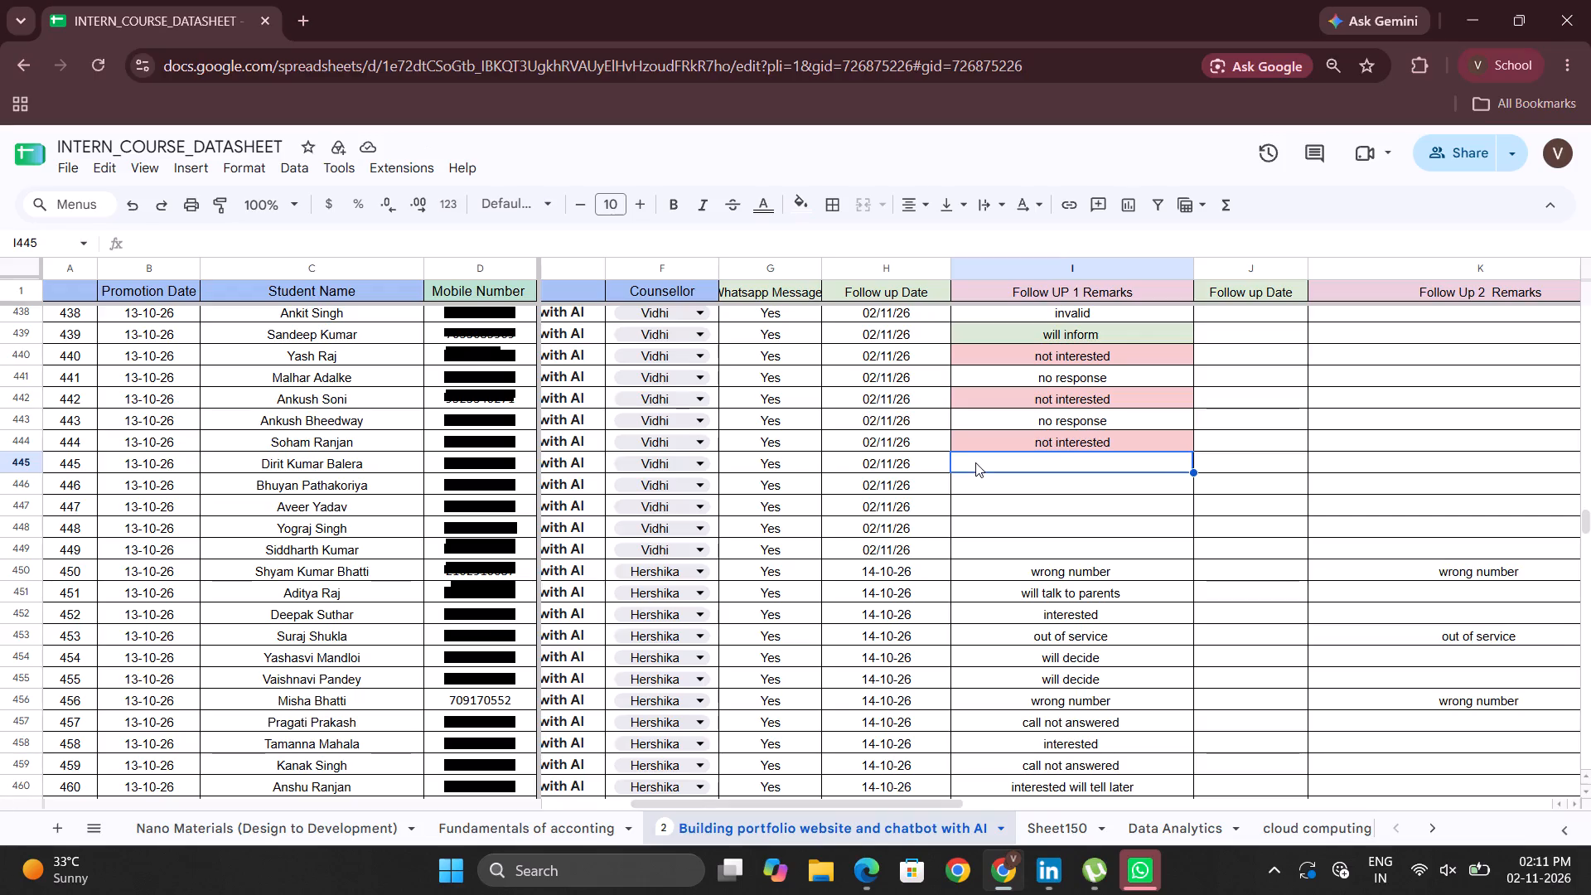
text(on)
key(BackSpace)
key(BackSpace)
text(no)
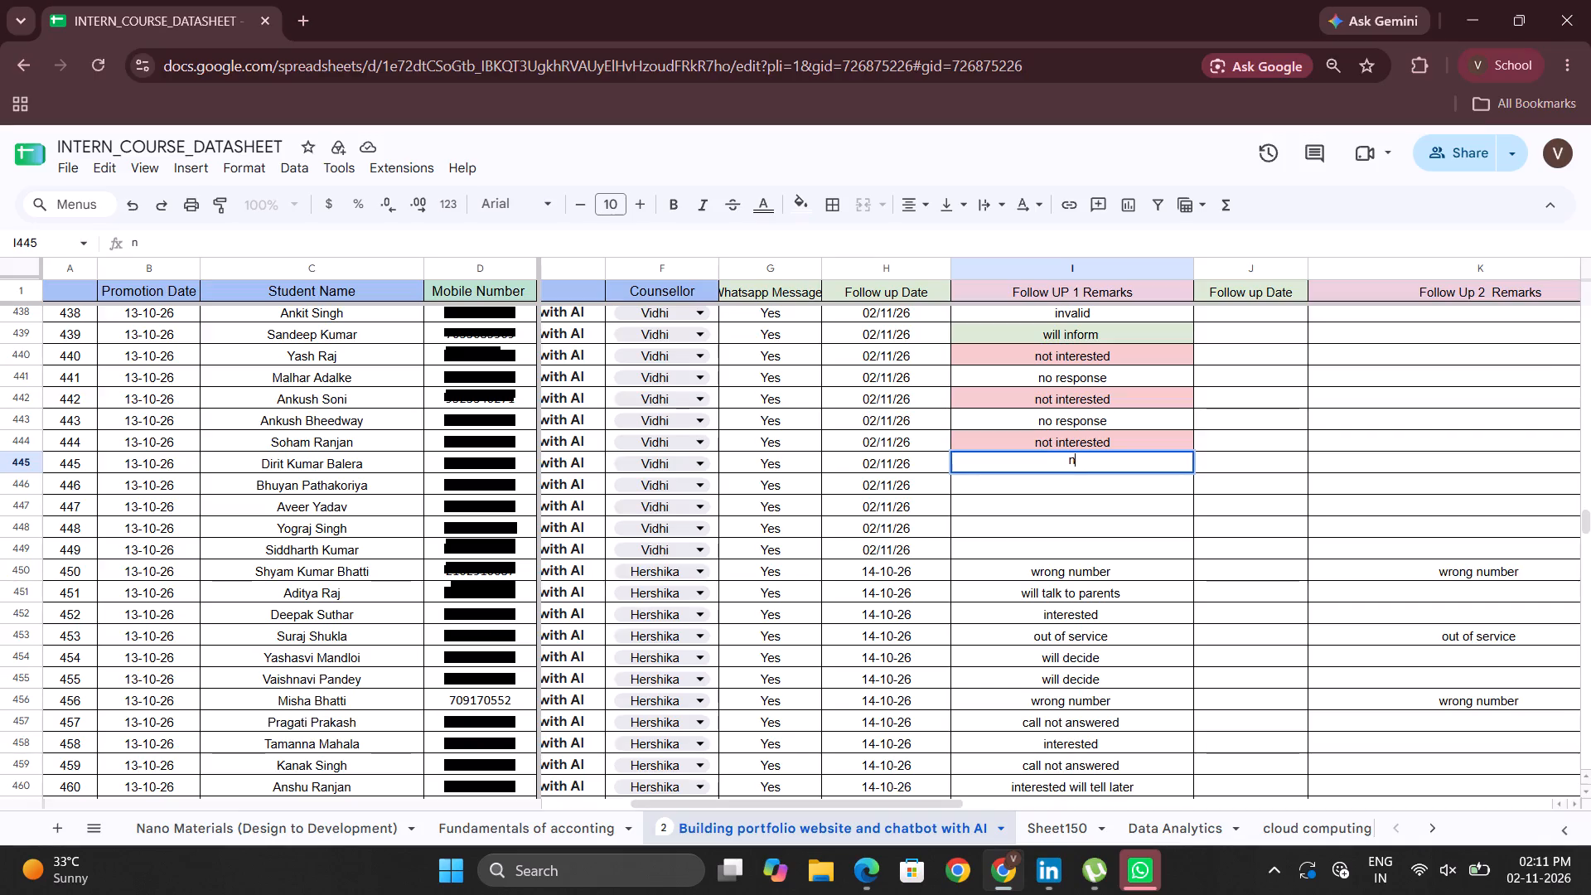
key(space)
key(Return)
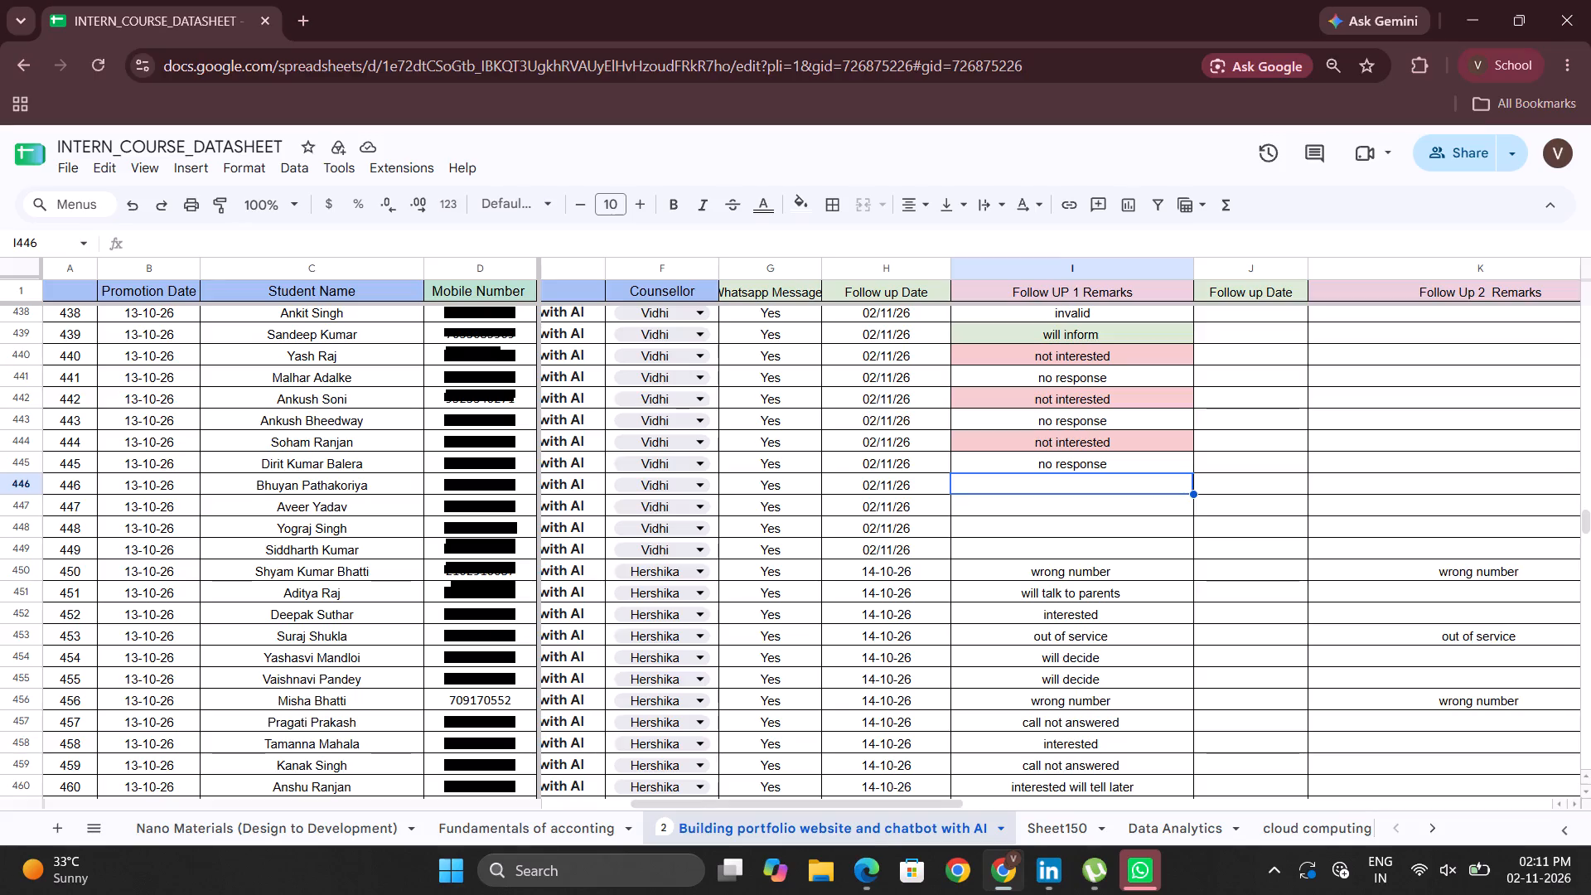
key(n)
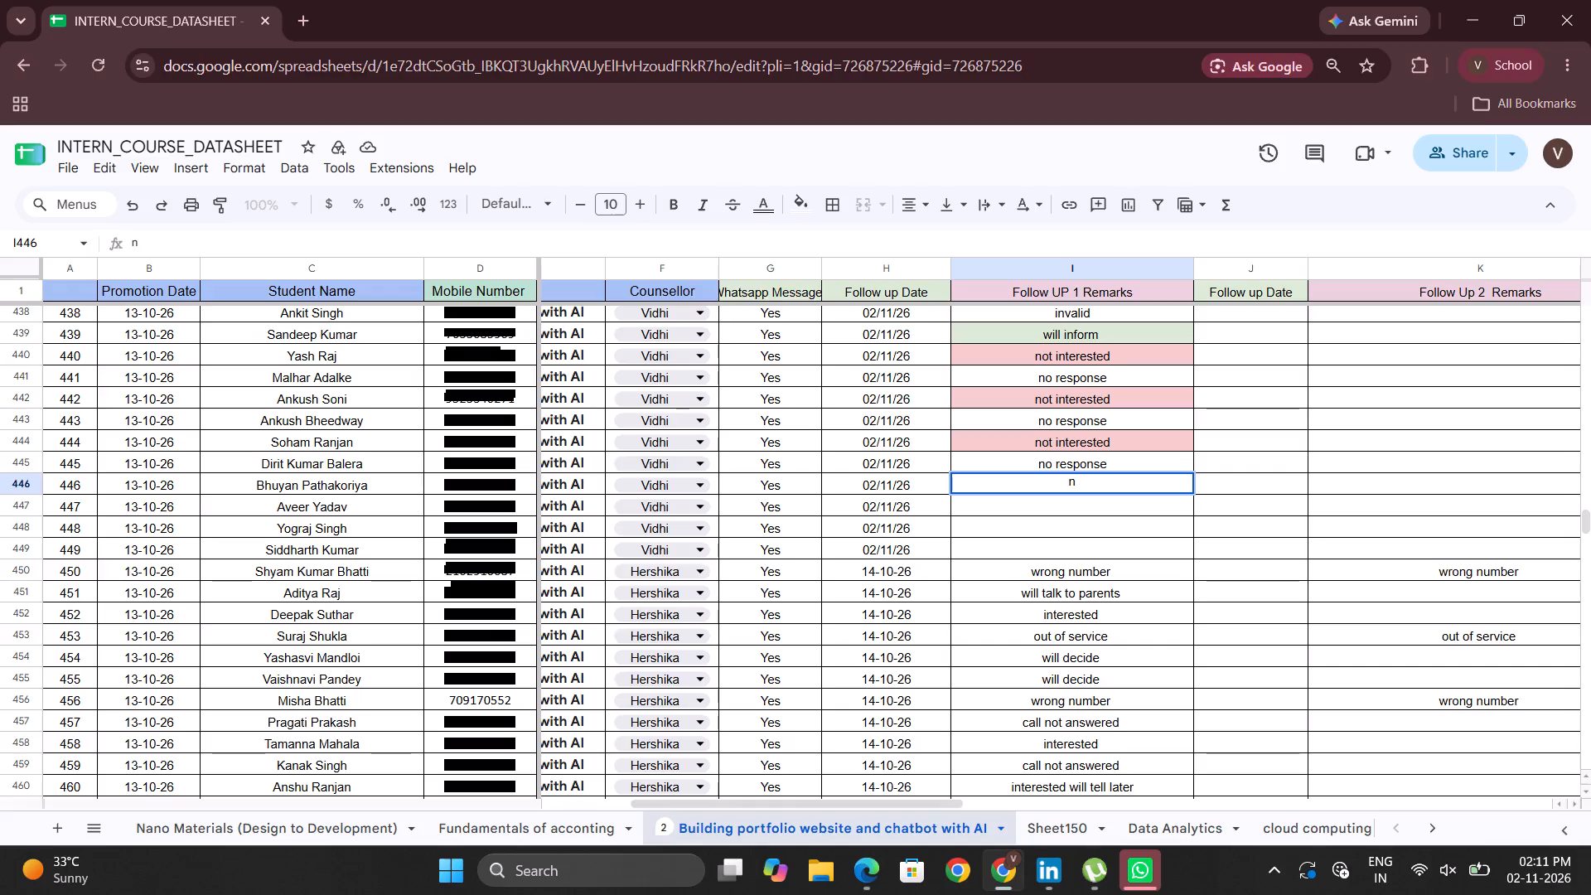
text(o)
key(space)
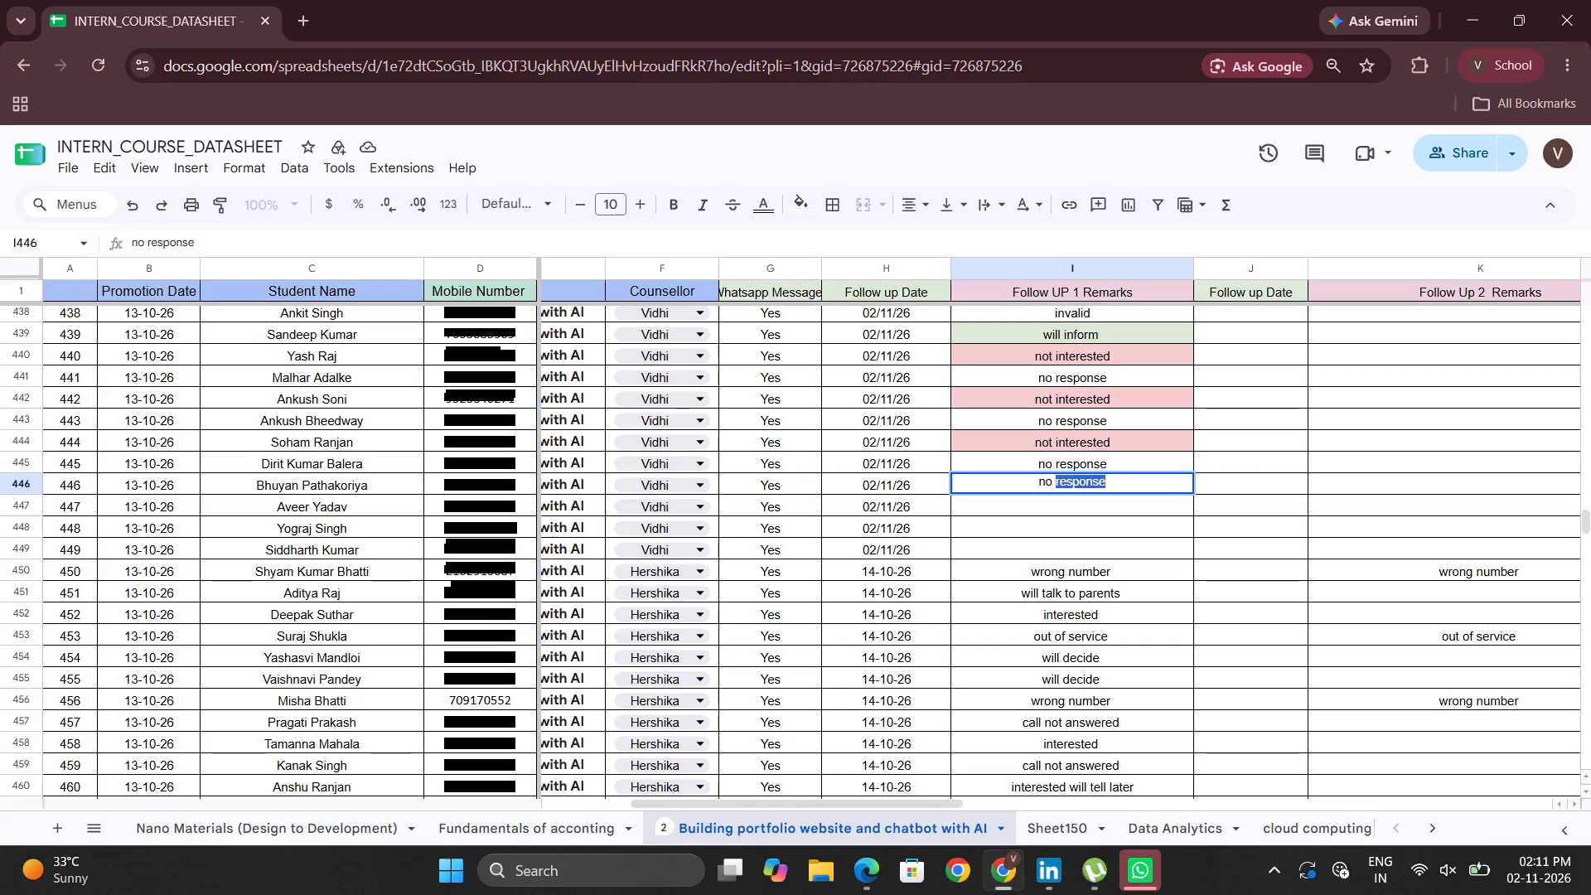
key(Return)
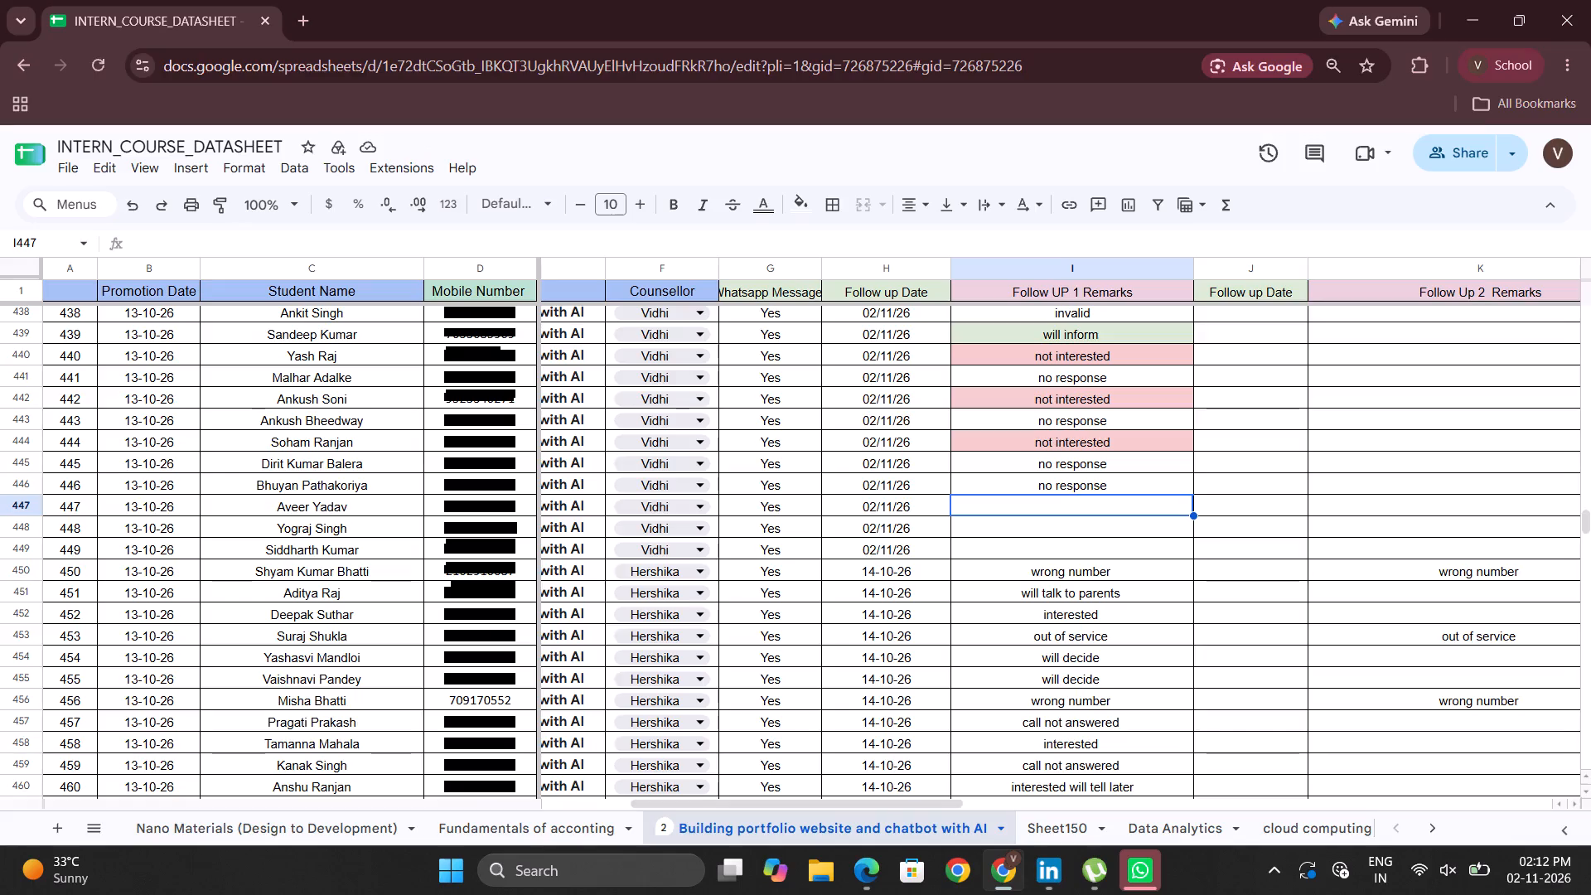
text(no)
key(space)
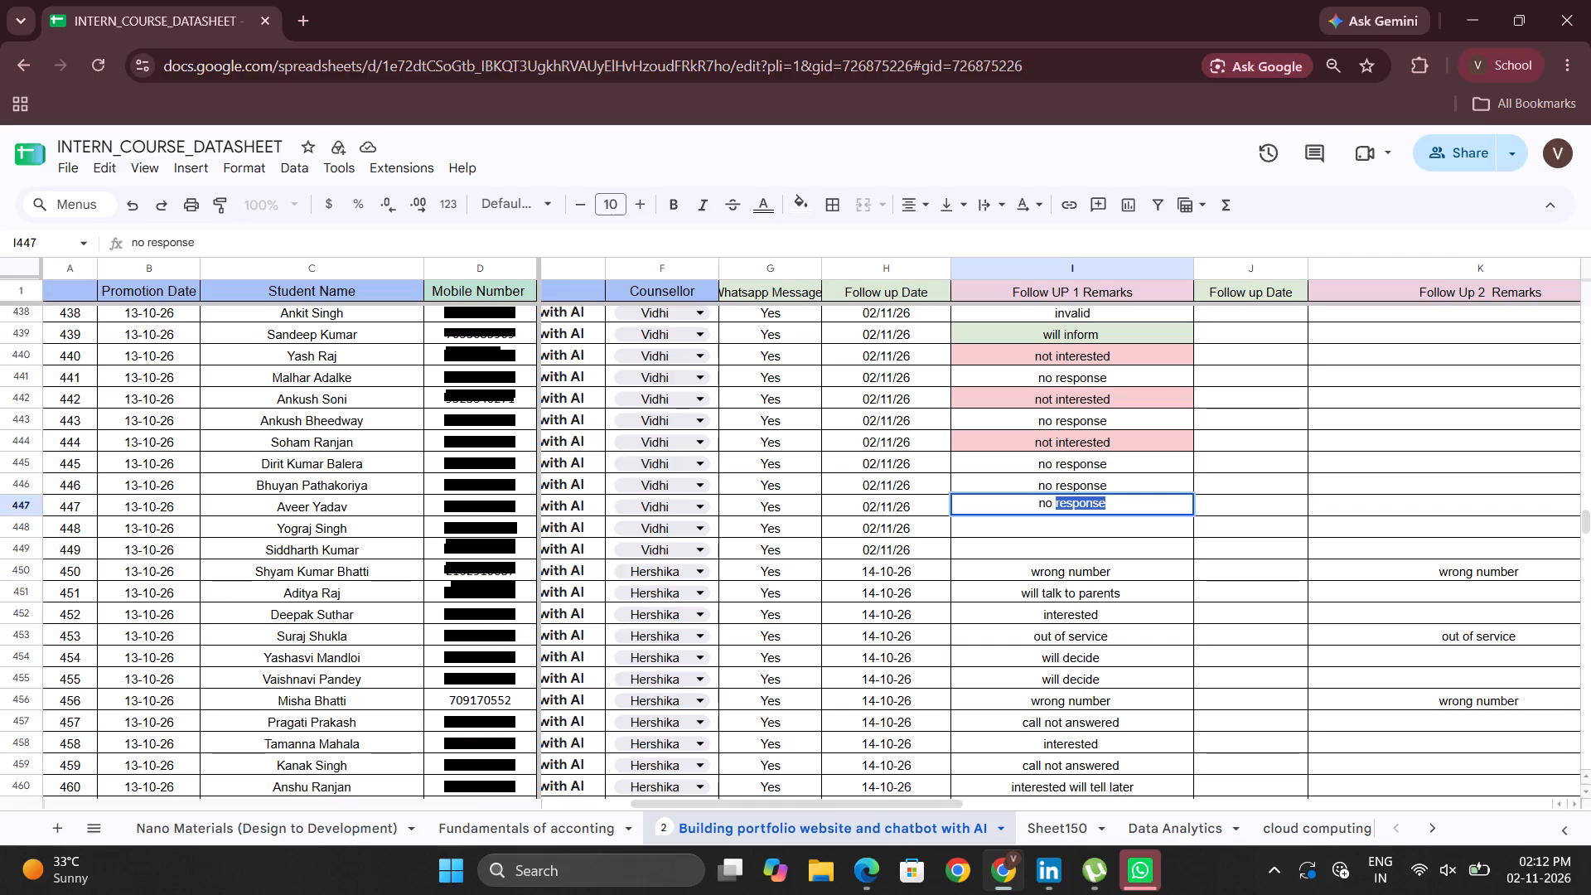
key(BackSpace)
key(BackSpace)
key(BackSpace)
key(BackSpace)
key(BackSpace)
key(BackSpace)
Enter "wrong number" as the Follow UP 1 remark in row 447.
text(wrong)
key(Return)
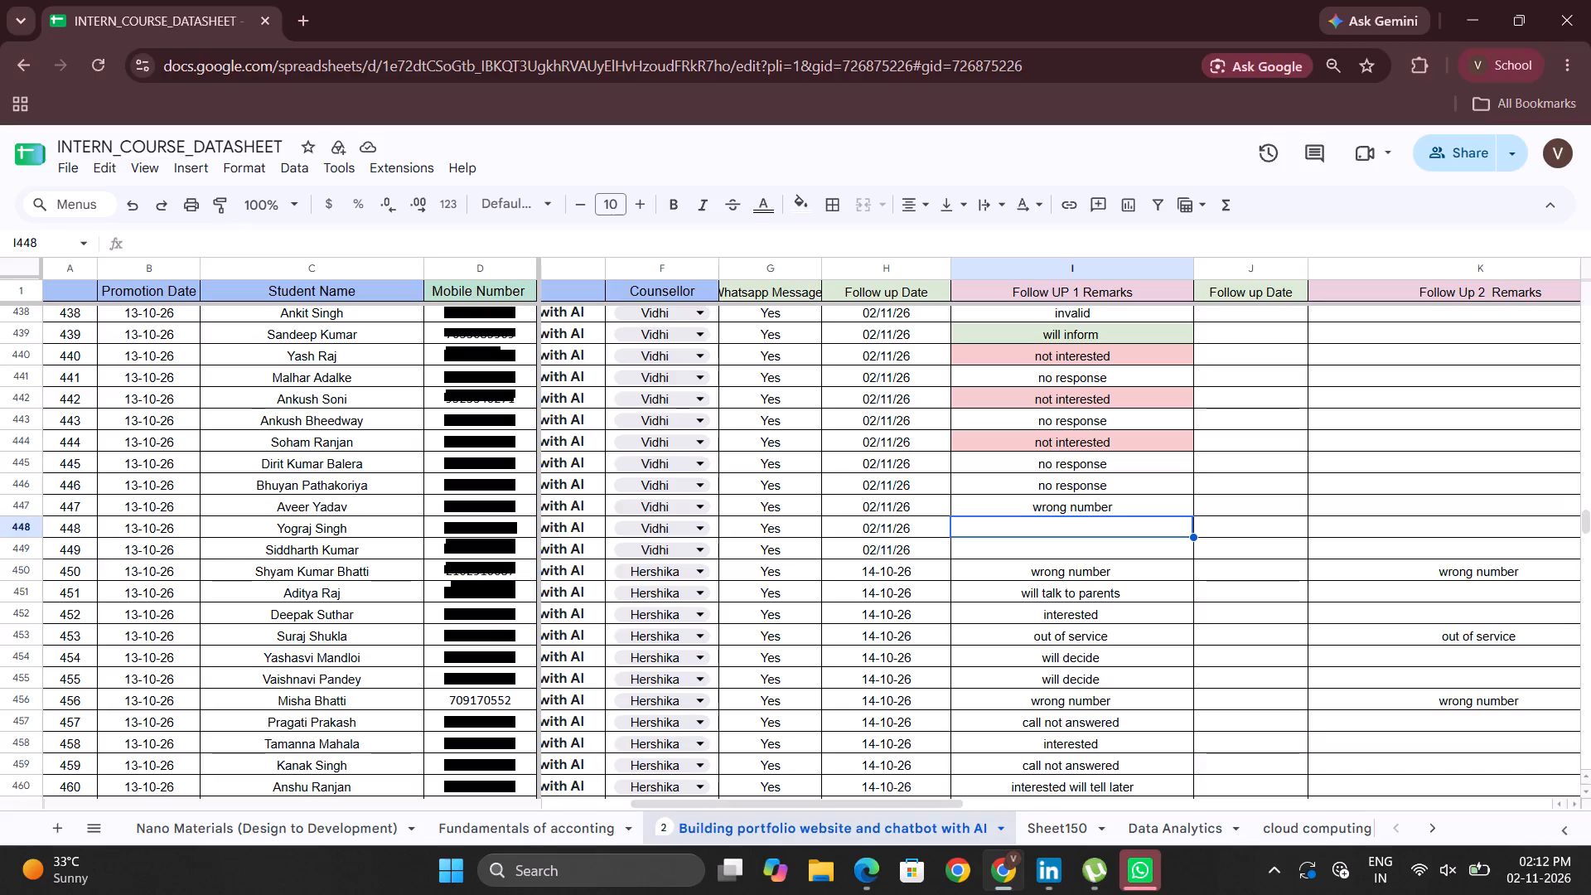
Enter "no response" as the Follow UP 1 remark in row 448.
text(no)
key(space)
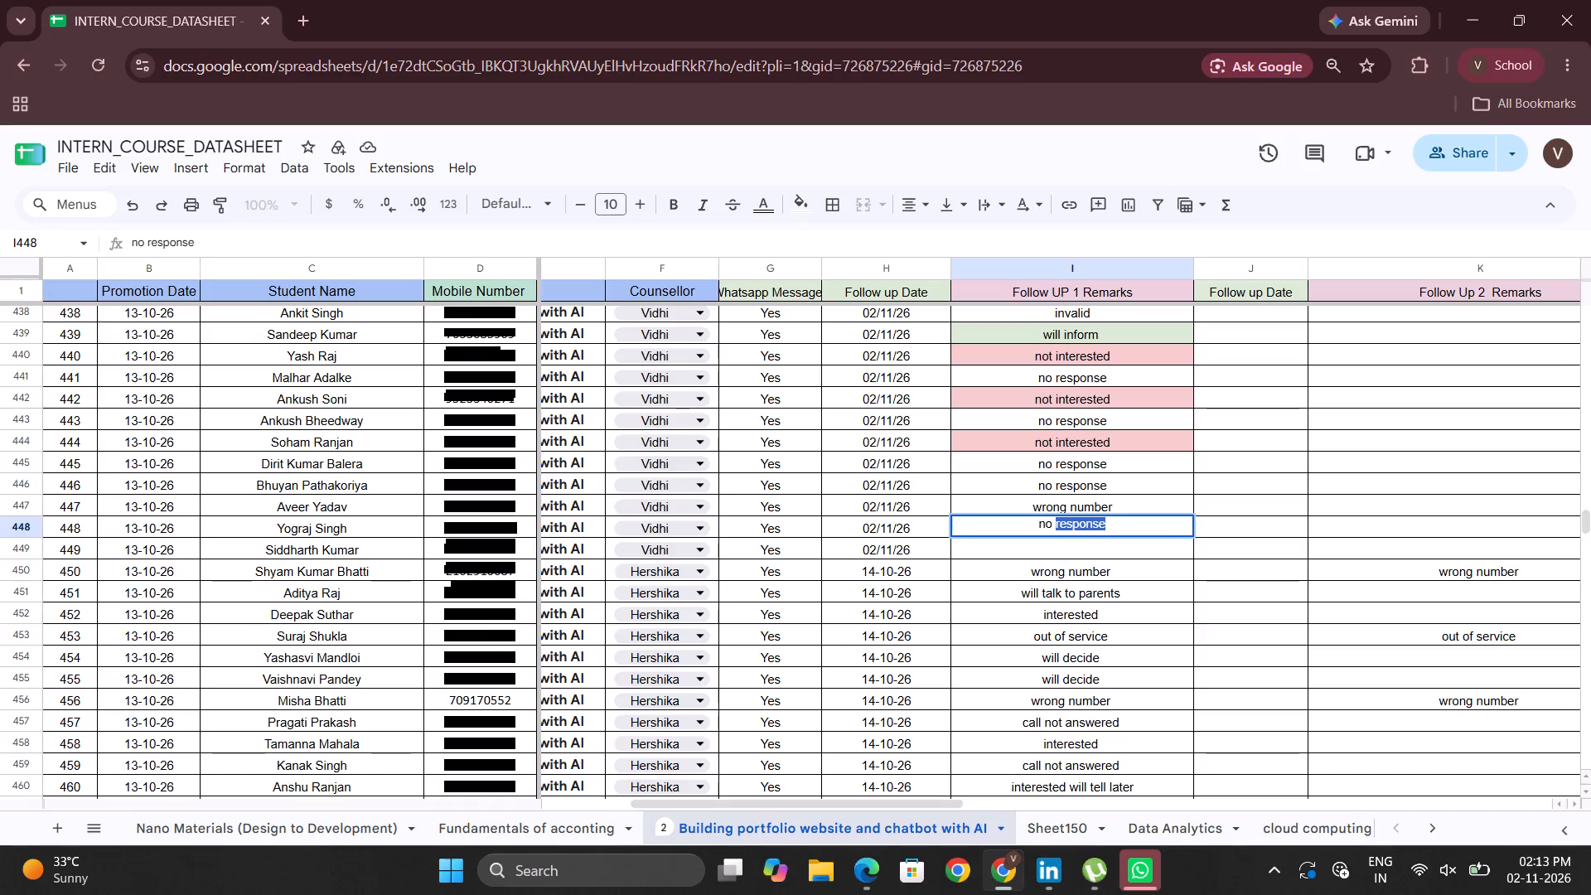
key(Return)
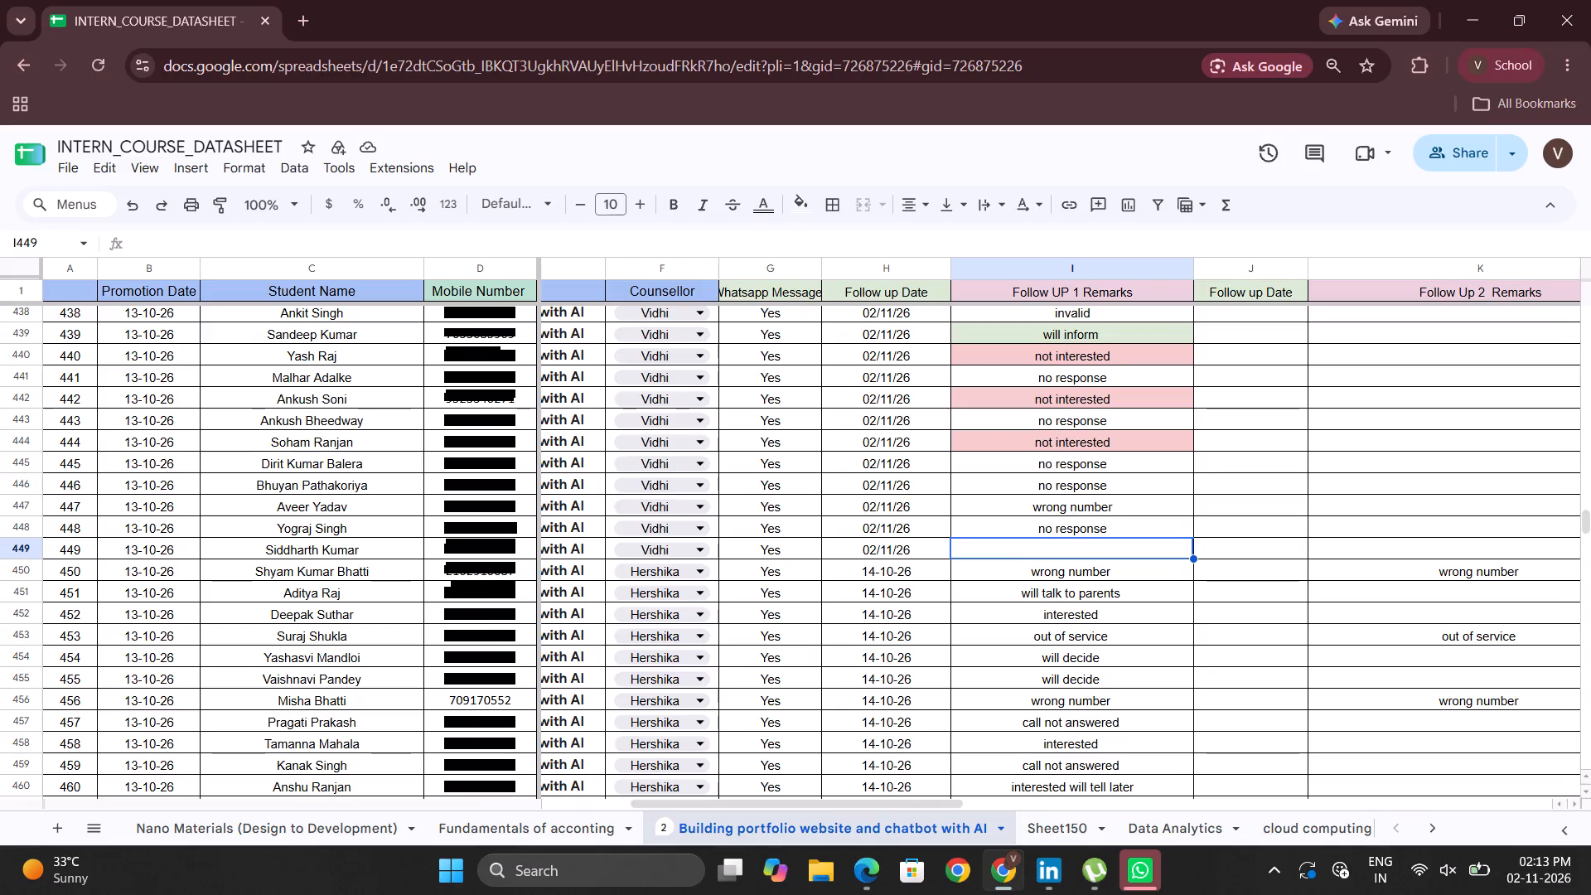